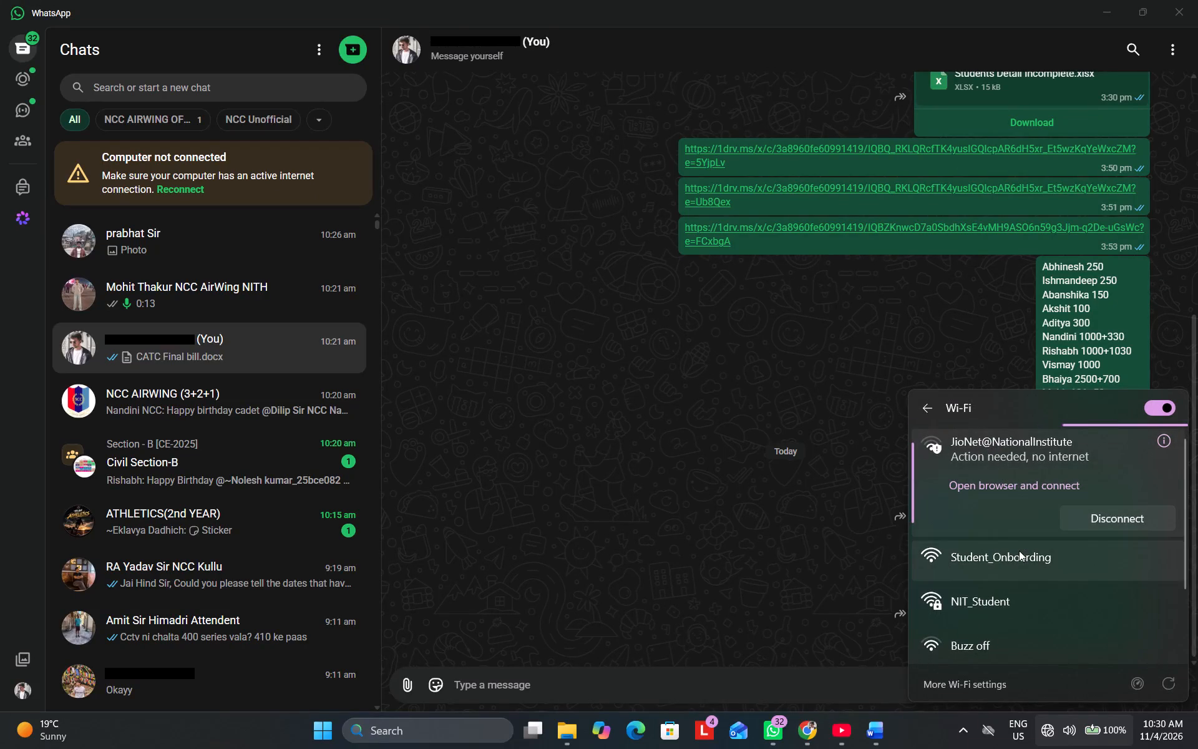
Connect the computer to the NIT_Student Wi-Fi network, keeping automatic connection enabled.
{"action": "left_click", "coordinate": [998, 596]}
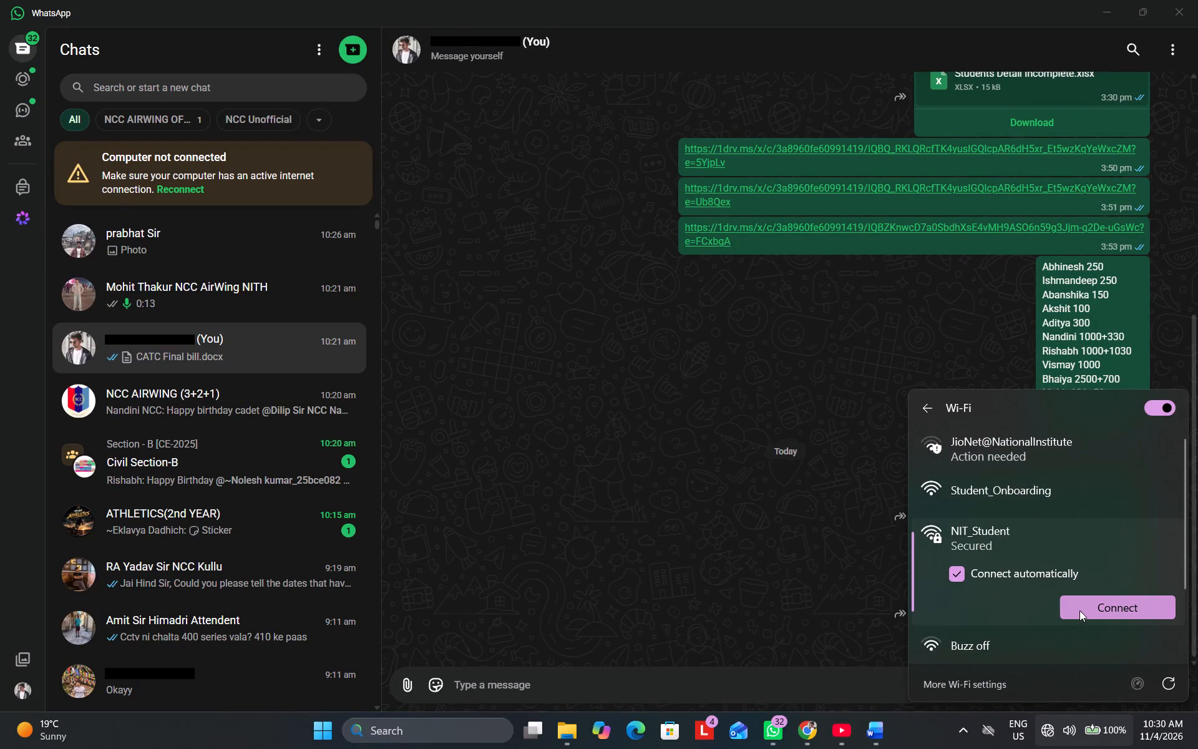
{"action": "left_click", "coordinate": [1079, 610]}
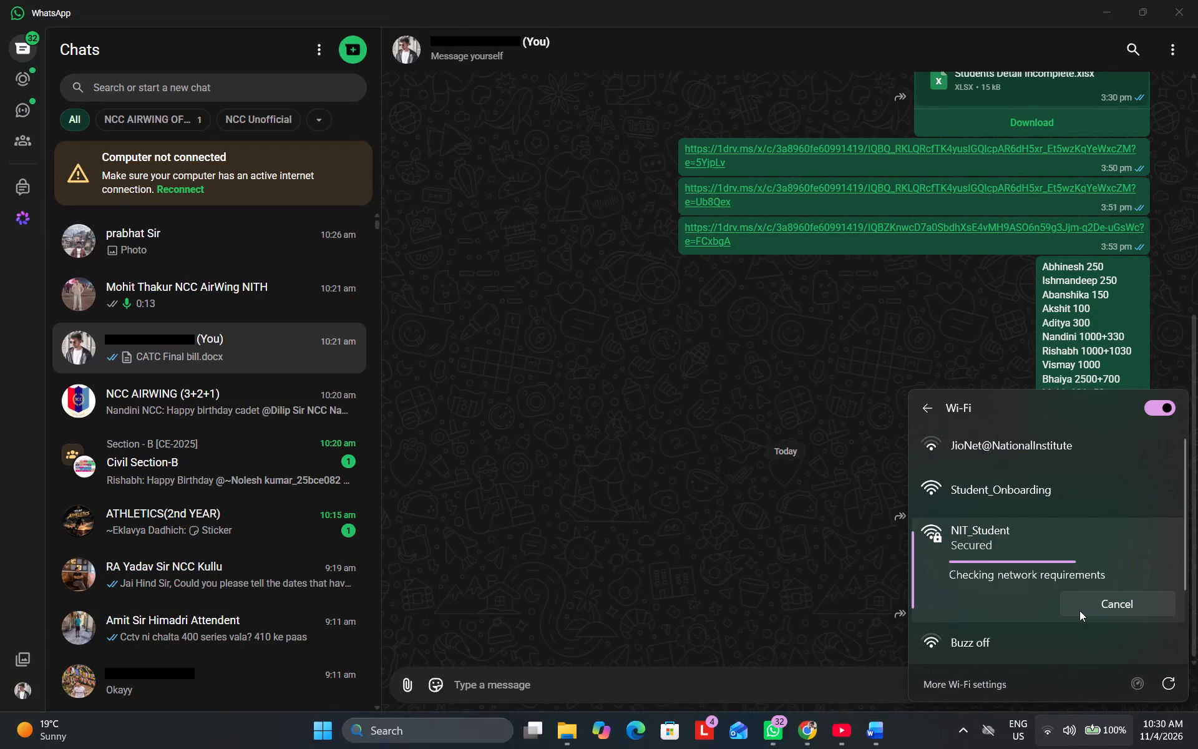
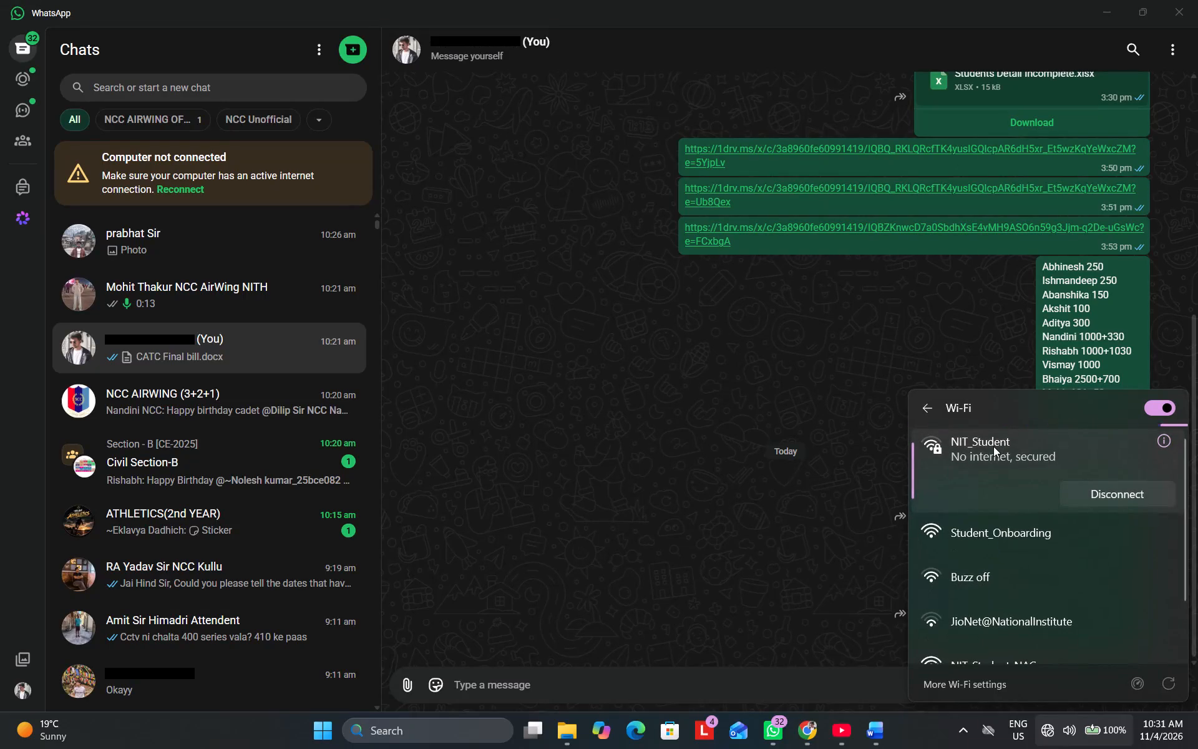
Connect the computer to the open JioNet@NationalInstitute Wi-Fi network instead of NIT_Student.
{"action": "scroll", "coordinate": [991, 612], "scroll_direction": "down", "scroll_amount": 1}
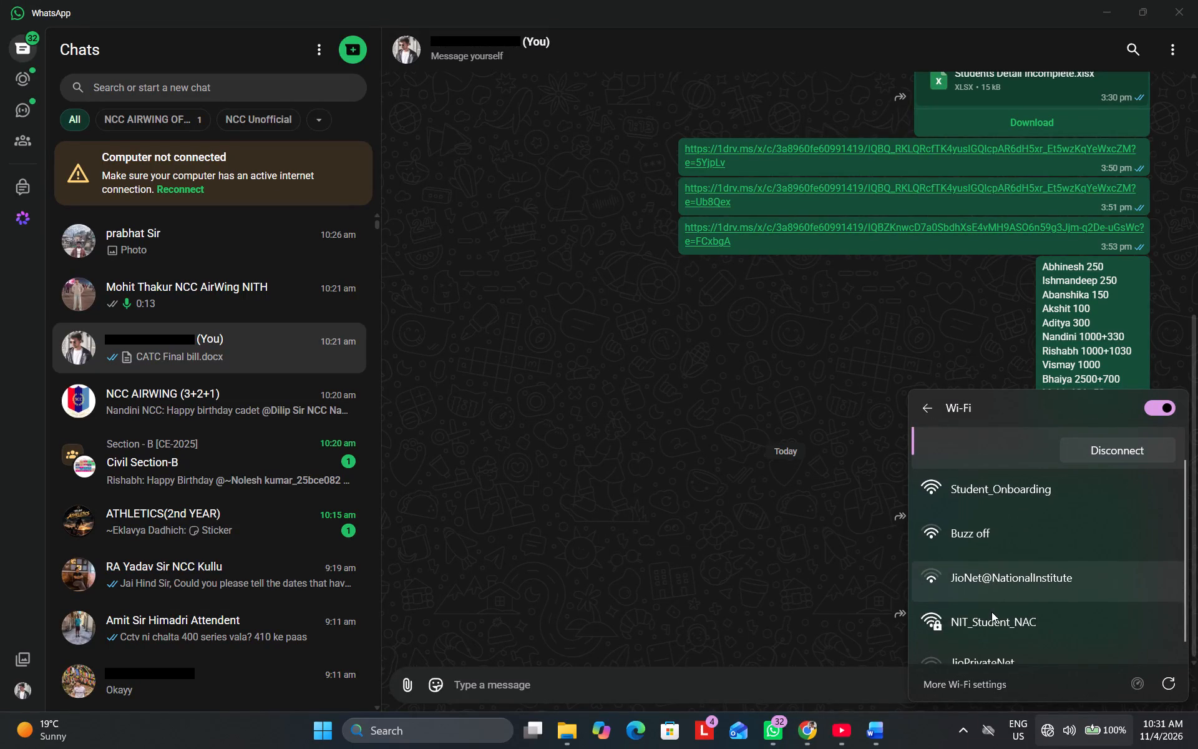
{"action": "scroll", "coordinate": [998, 578], "scroll_direction": "up", "scroll_amount": 3}
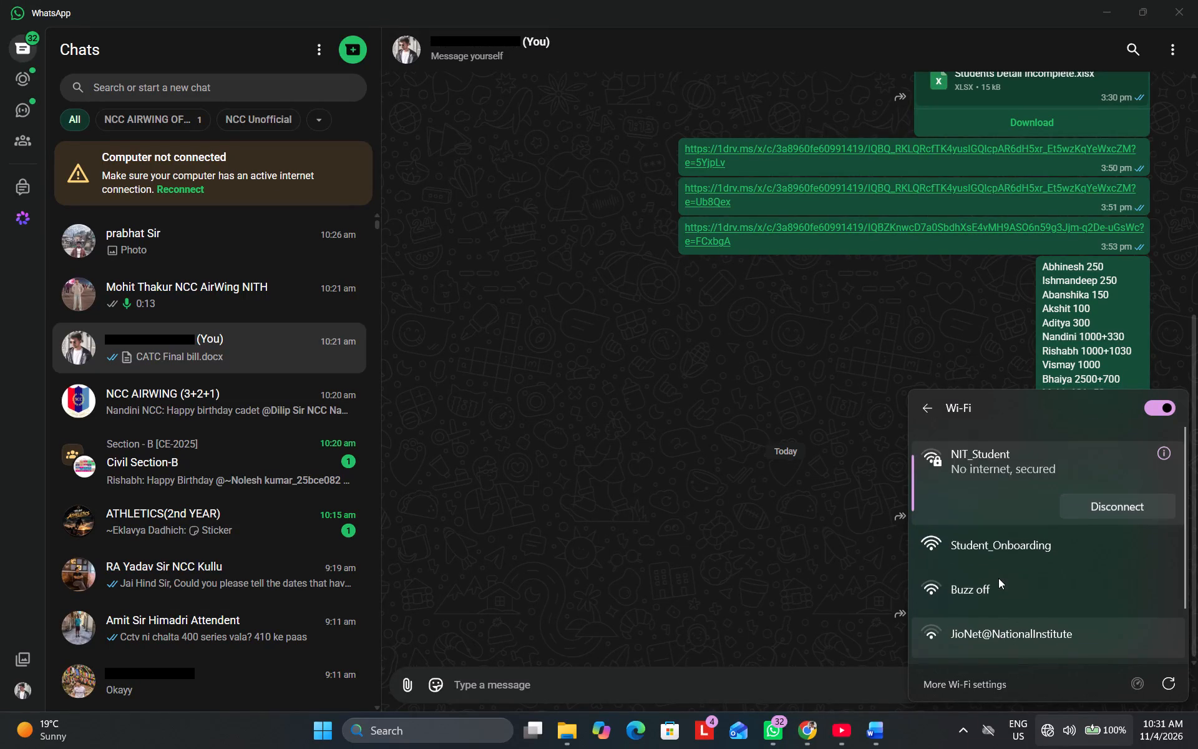
{"action": "left_click", "coordinate": [1018, 527]}
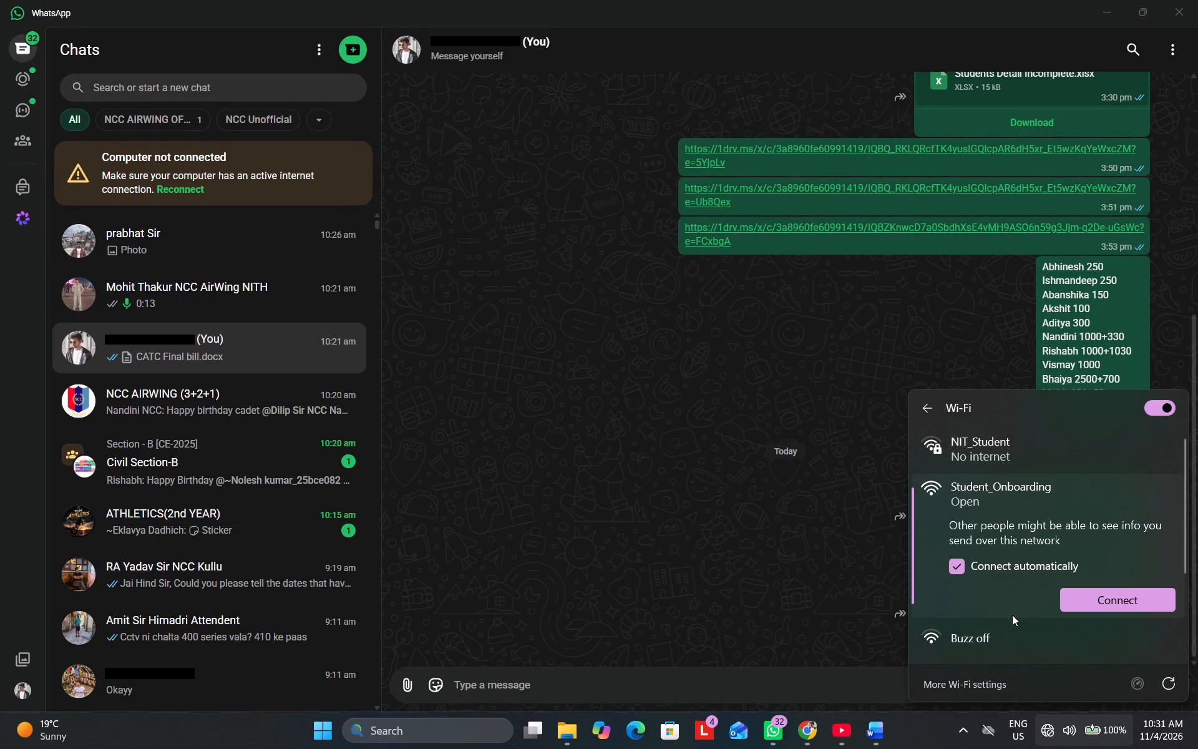
{"action": "scroll", "coordinate": [1013, 567], "scroll_direction": "down", "scroll_amount": 2}
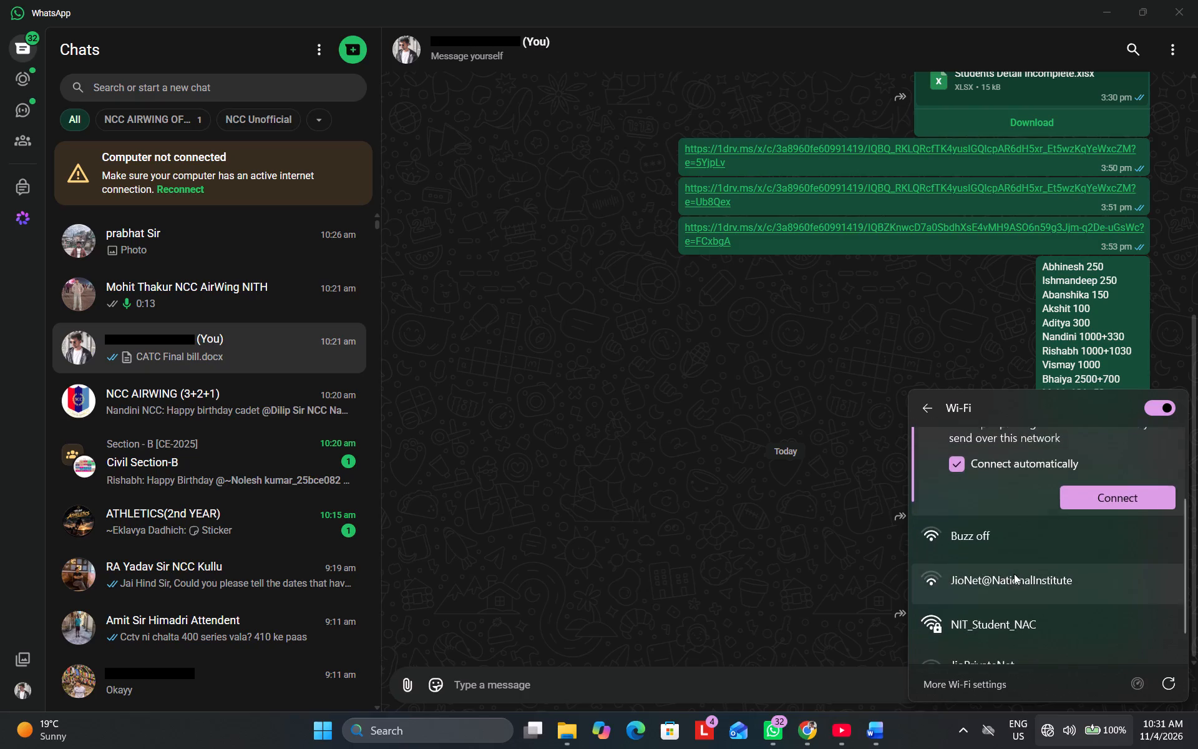
{"action": "left_click", "coordinate": [1018, 584]}
{"action": "left_click", "coordinate": [1091, 585]}
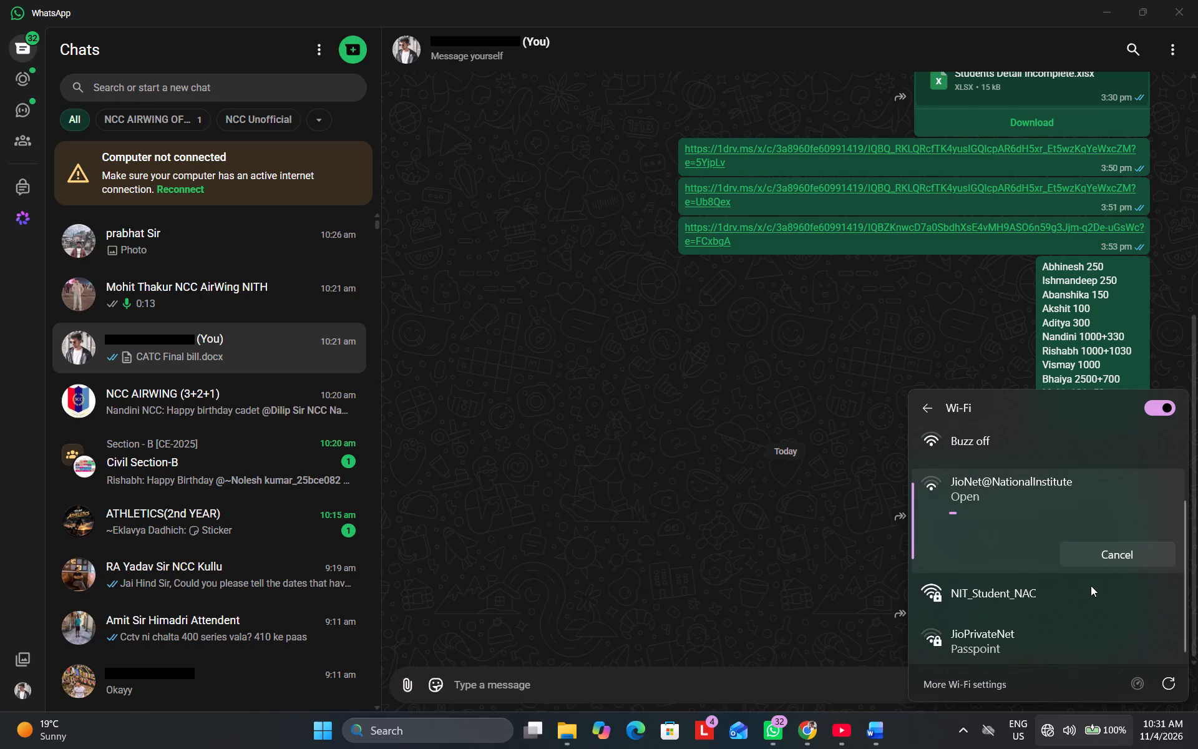
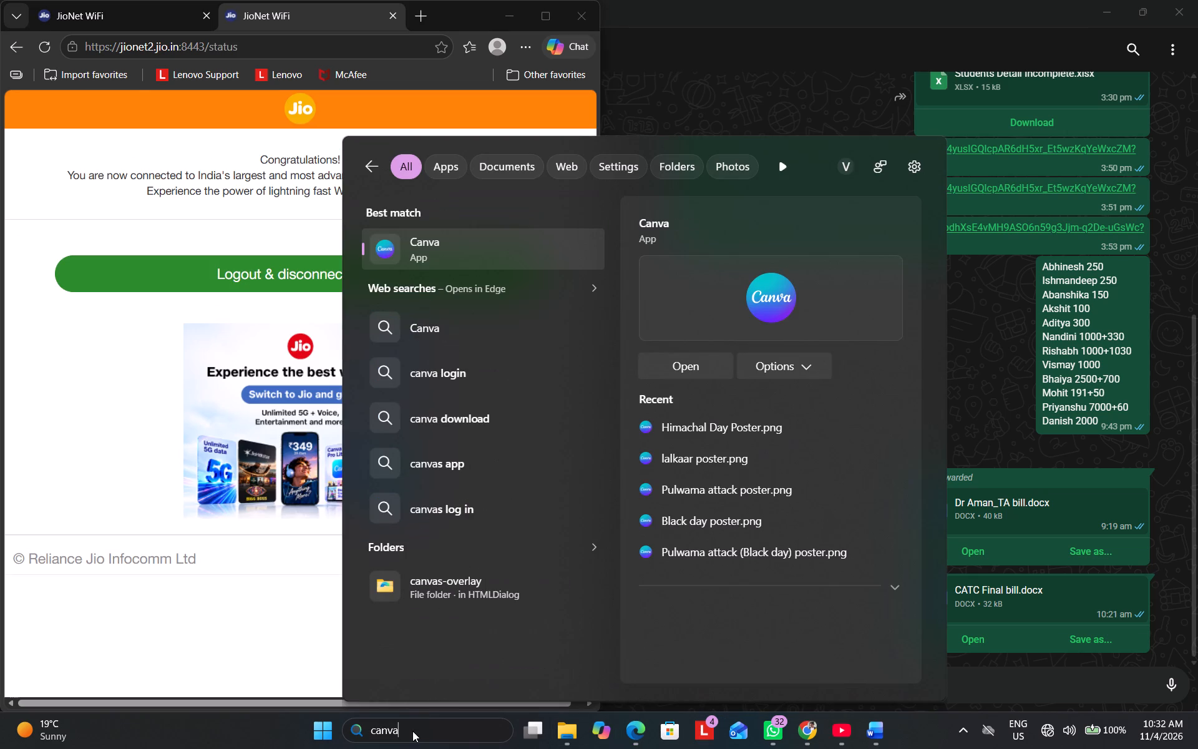
Open the Canva desktop app from the search results.
{"action": "left_click", "coordinate": [683, 359]}
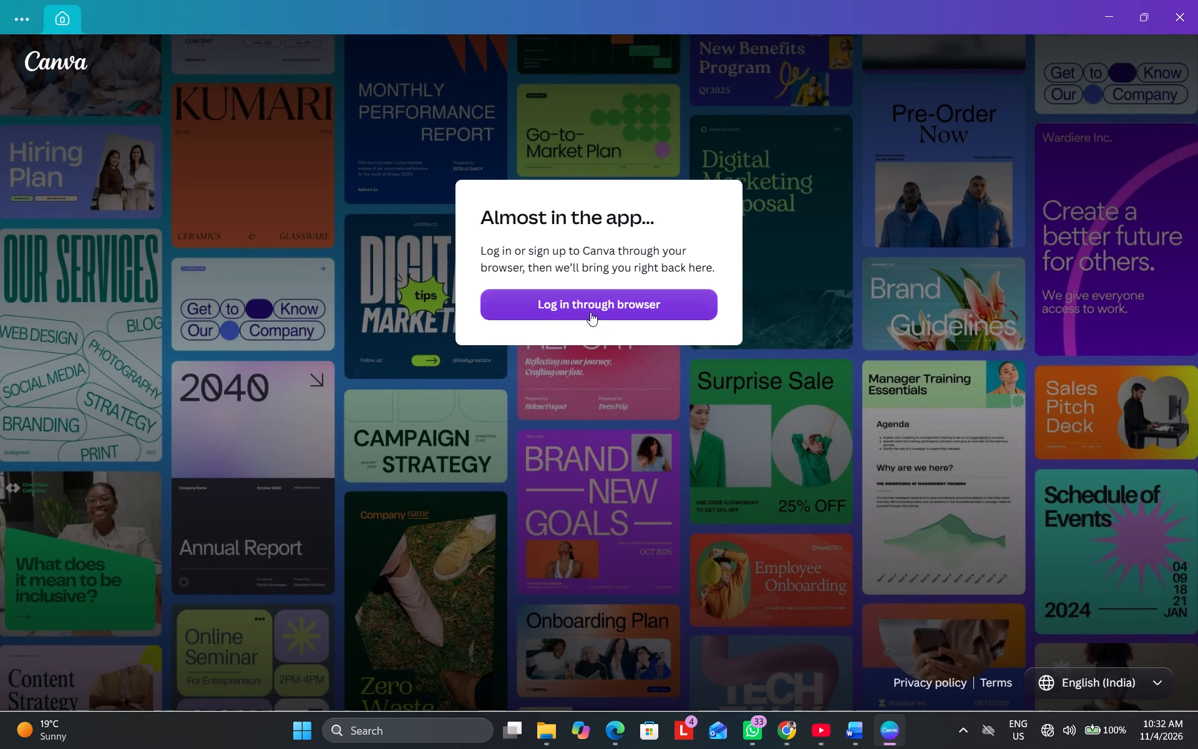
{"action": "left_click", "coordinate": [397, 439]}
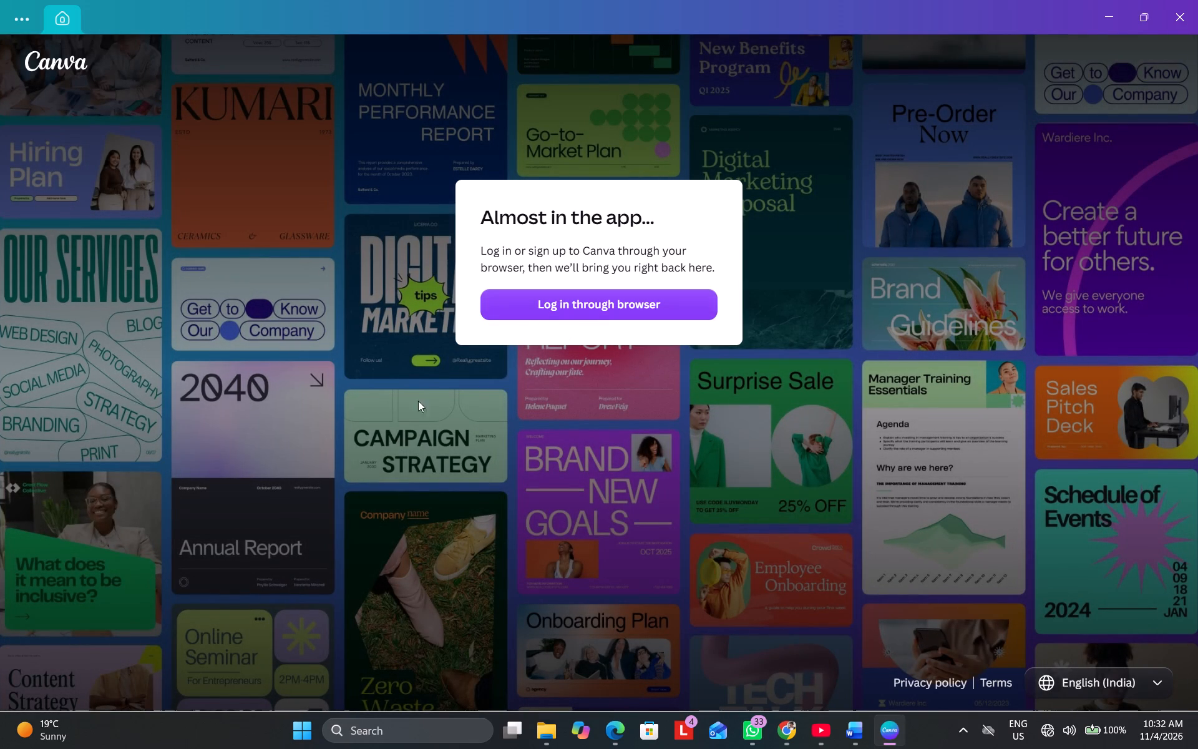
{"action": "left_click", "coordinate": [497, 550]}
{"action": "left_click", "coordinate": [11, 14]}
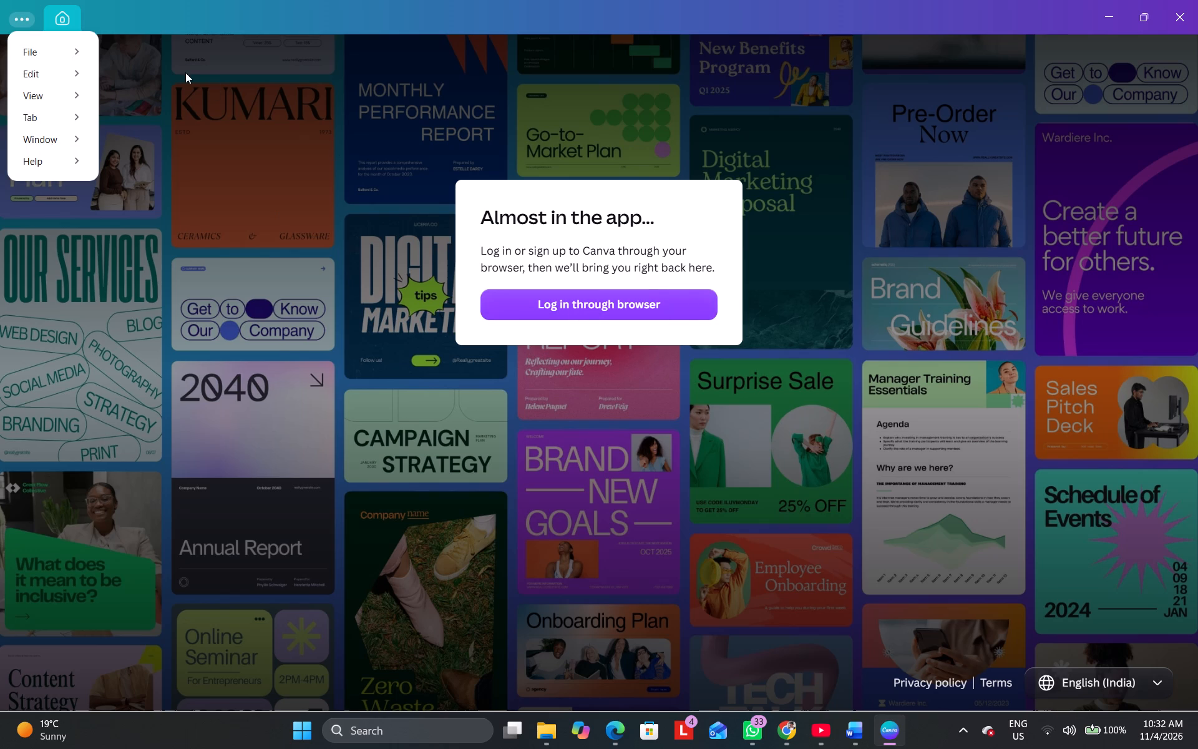
Start the Canva login through the web browser.
{"action": "left_click", "coordinate": [616, 297]}
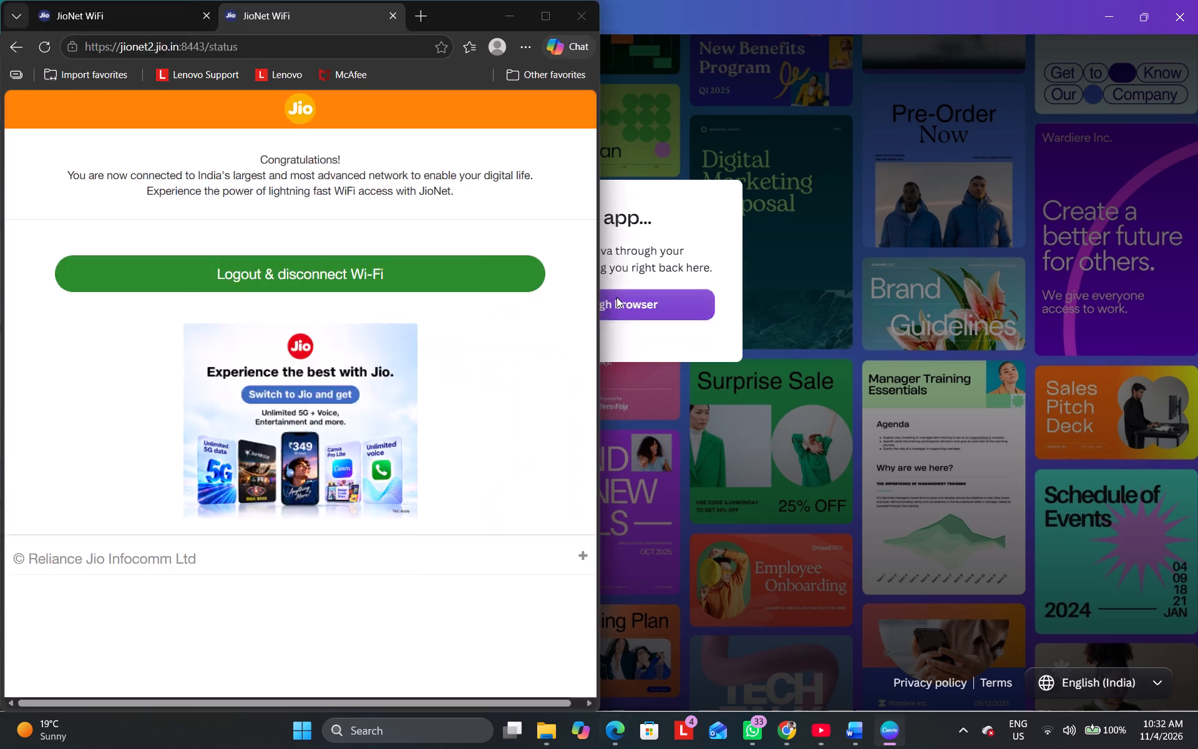
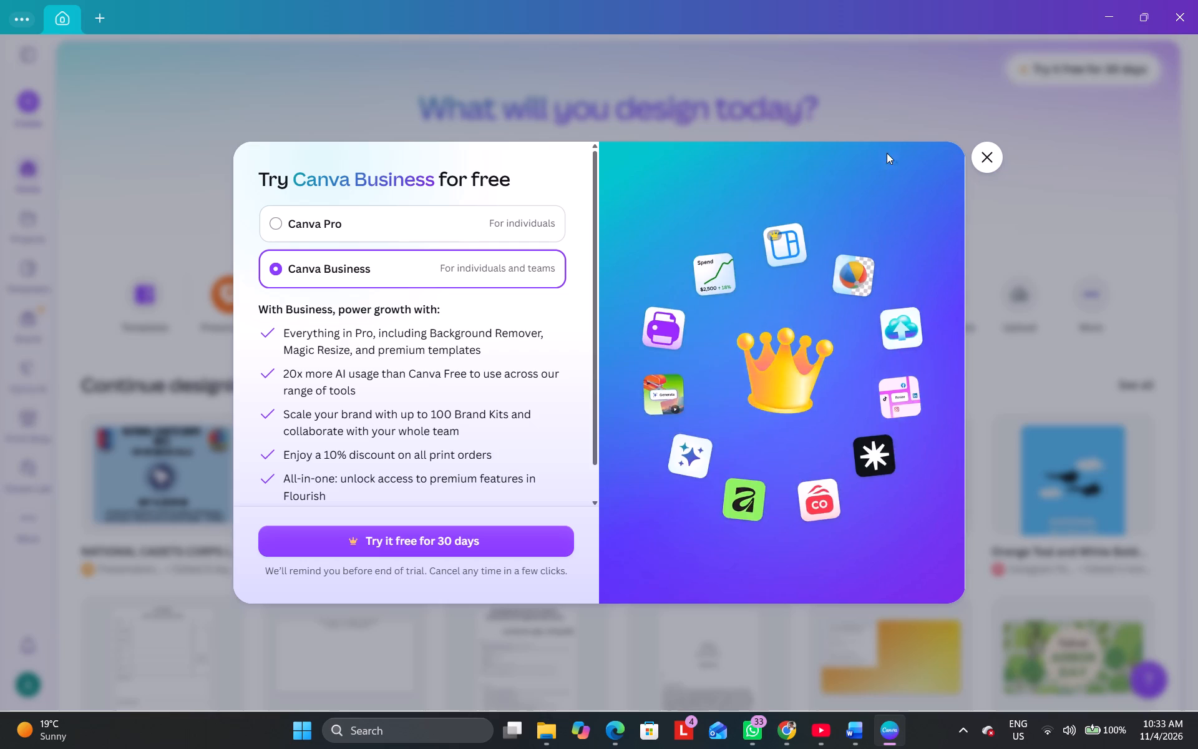
Dismiss the Canva Business free trial offer.
{"action": "left_click", "coordinate": [980, 155]}
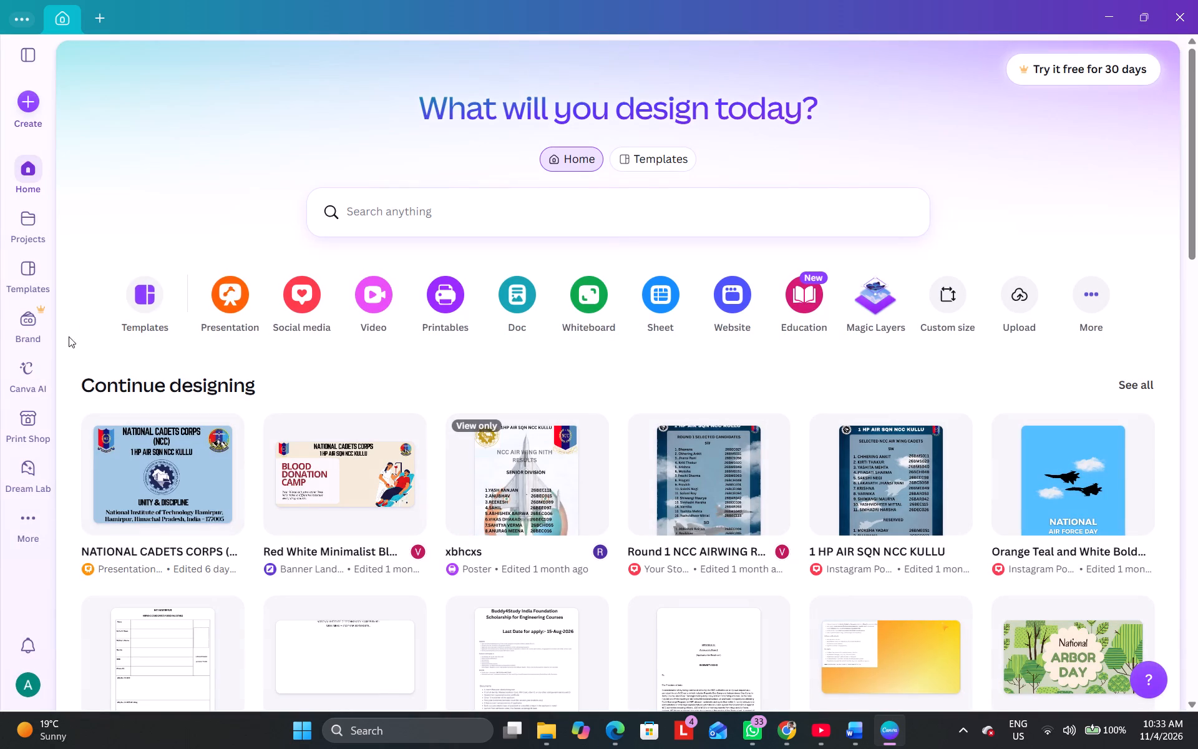
Search the template library for "Apprication certificate".
{"action": "left_click", "coordinate": [27, 278]}
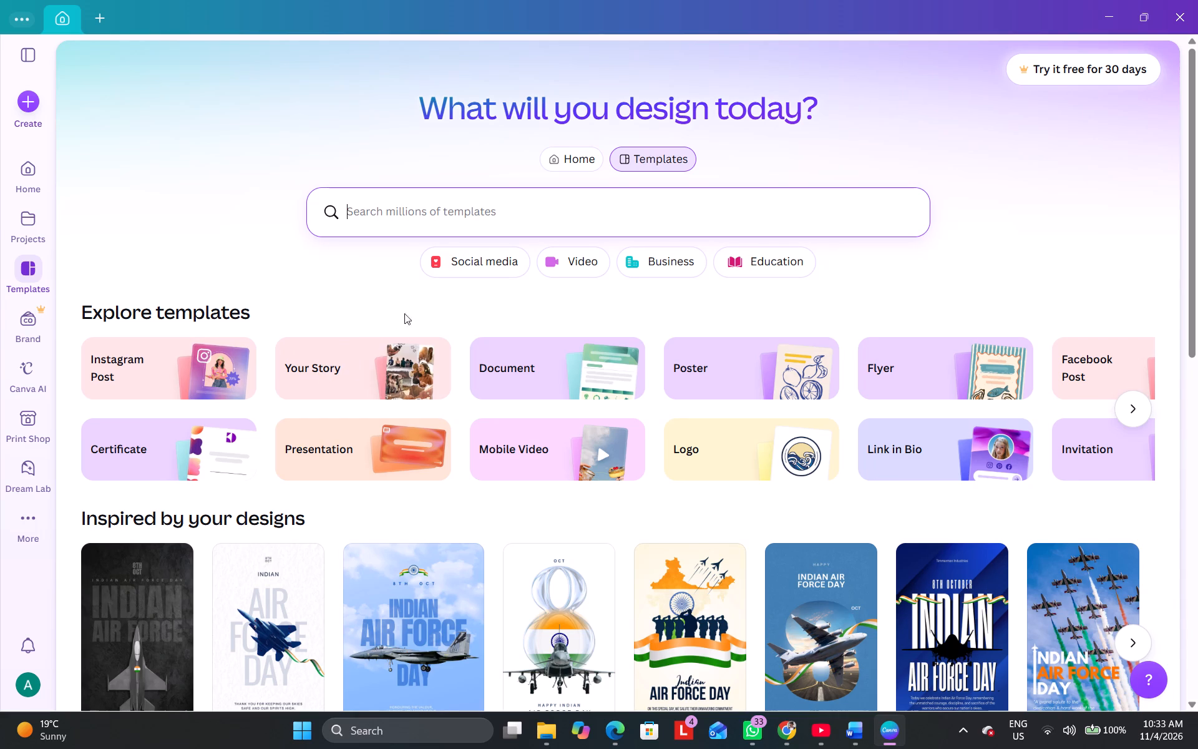
{"action": "key", "text": "a"}
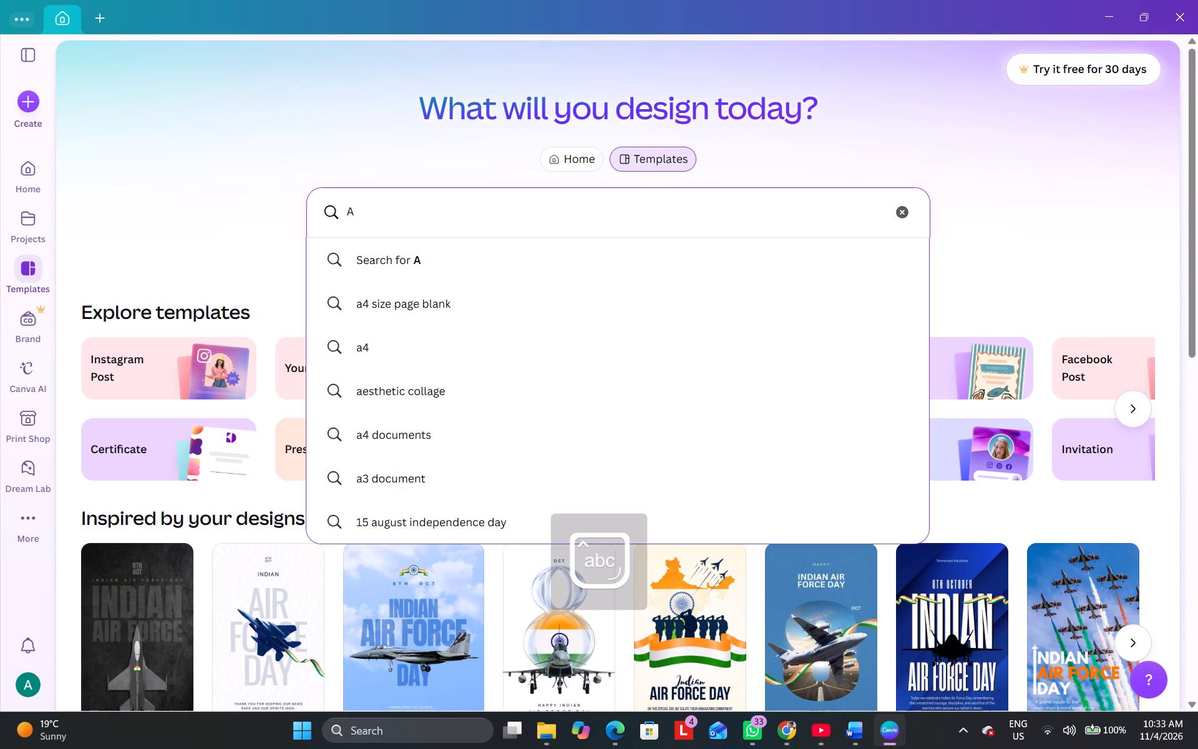
{"action": "type", "text": "pp"}
{"action": "type", "text": "ri"}
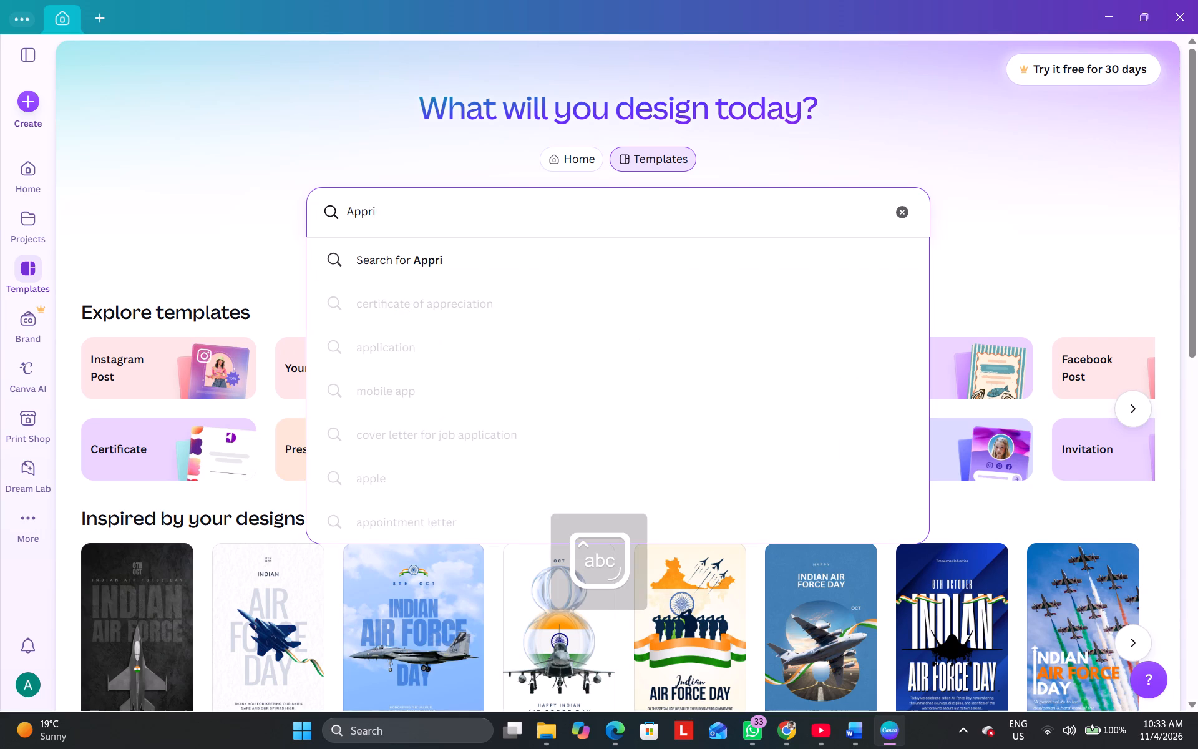
{"action": "type", "text": "catio"}
{"action": "type", "text": "n"}
{"action": "key", "text": "space"}
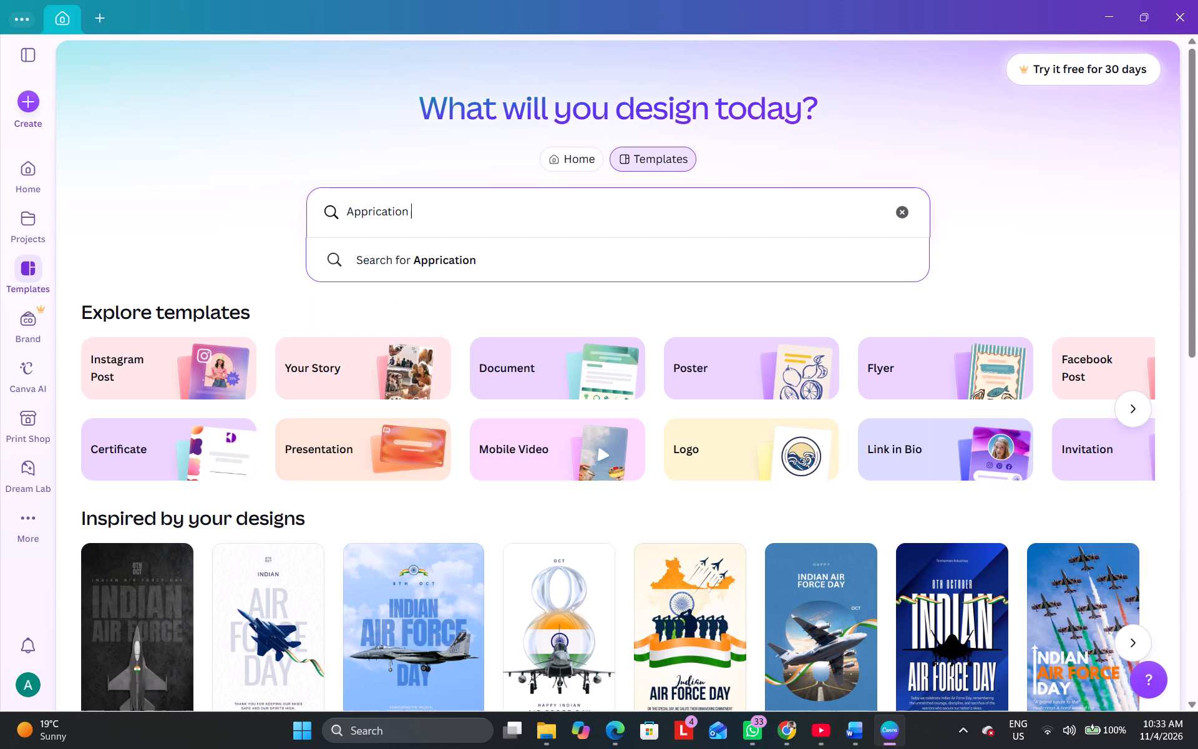
{"action": "type", "text": "certificar"}
{"action": "key", "text": "BackSpace"}
{"action": "type", "text": "te"}
{"action": "key", "text": "Return"}
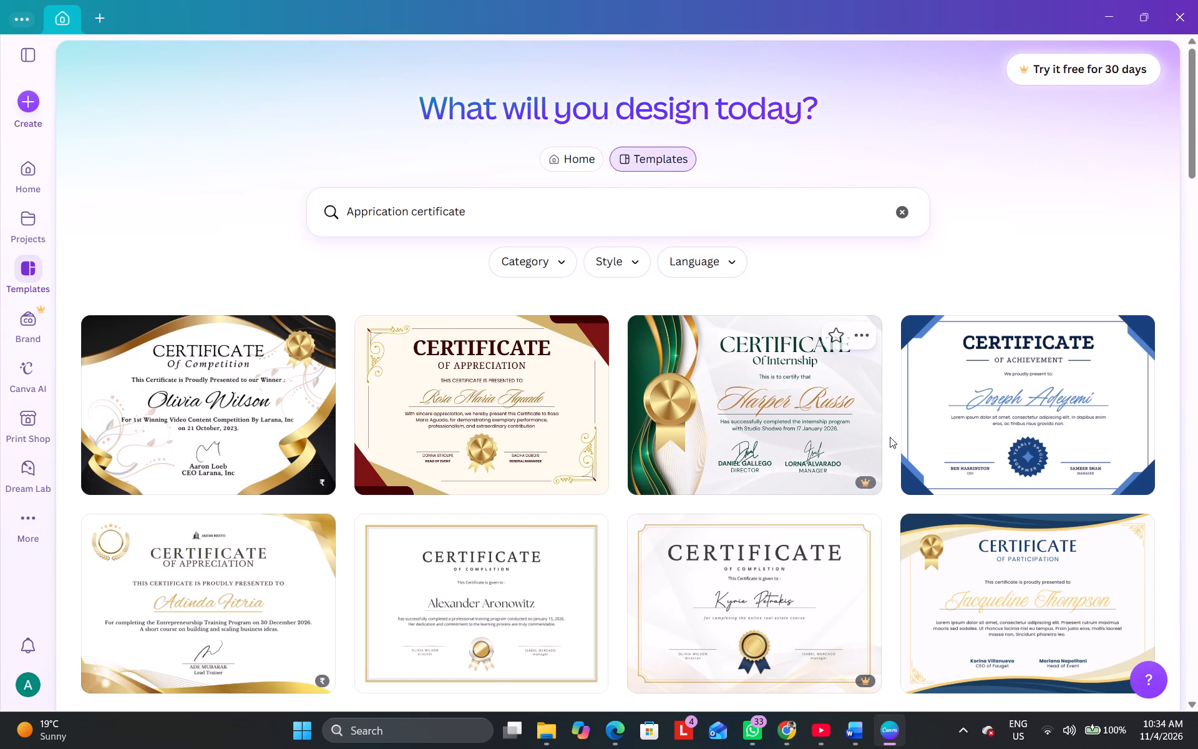
Browse the certificate template results to compare the available designs.
{"action": "scroll", "coordinate": [623, 504], "scroll_direction": "down", "scroll_amount": 4}
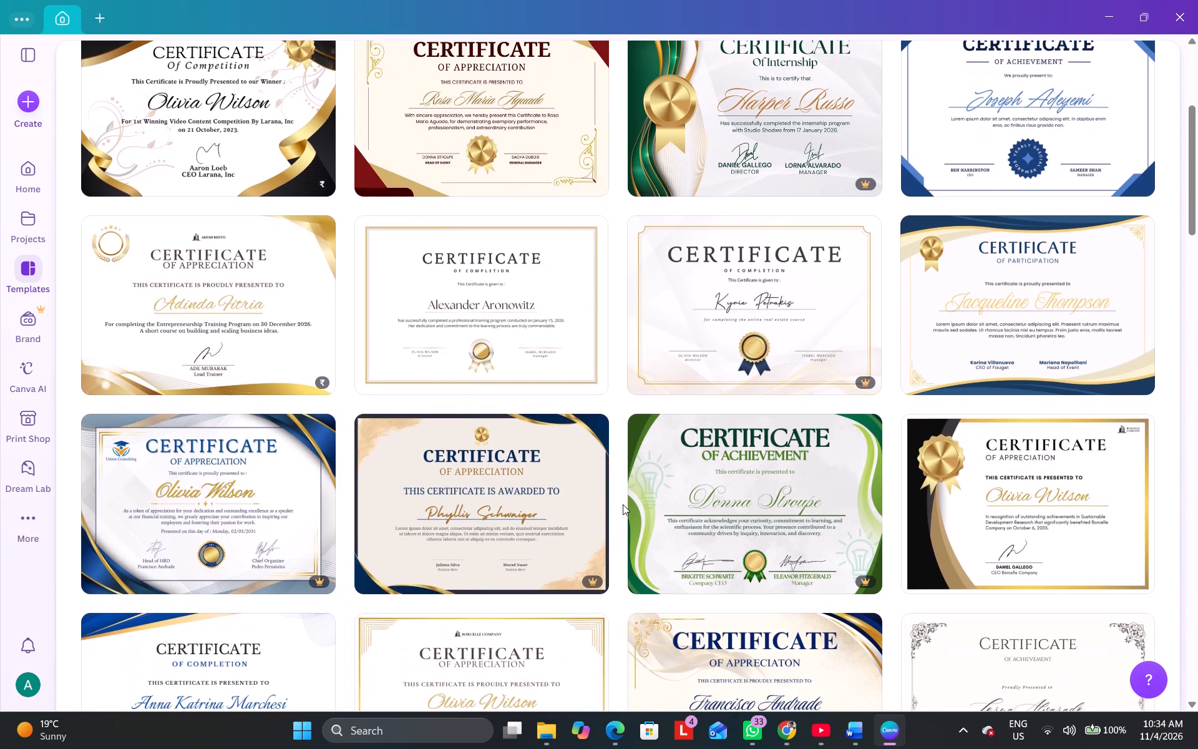
{"action": "scroll", "coordinate": [623, 504], "scroll_direction": "down", "scroll_amount": 4}
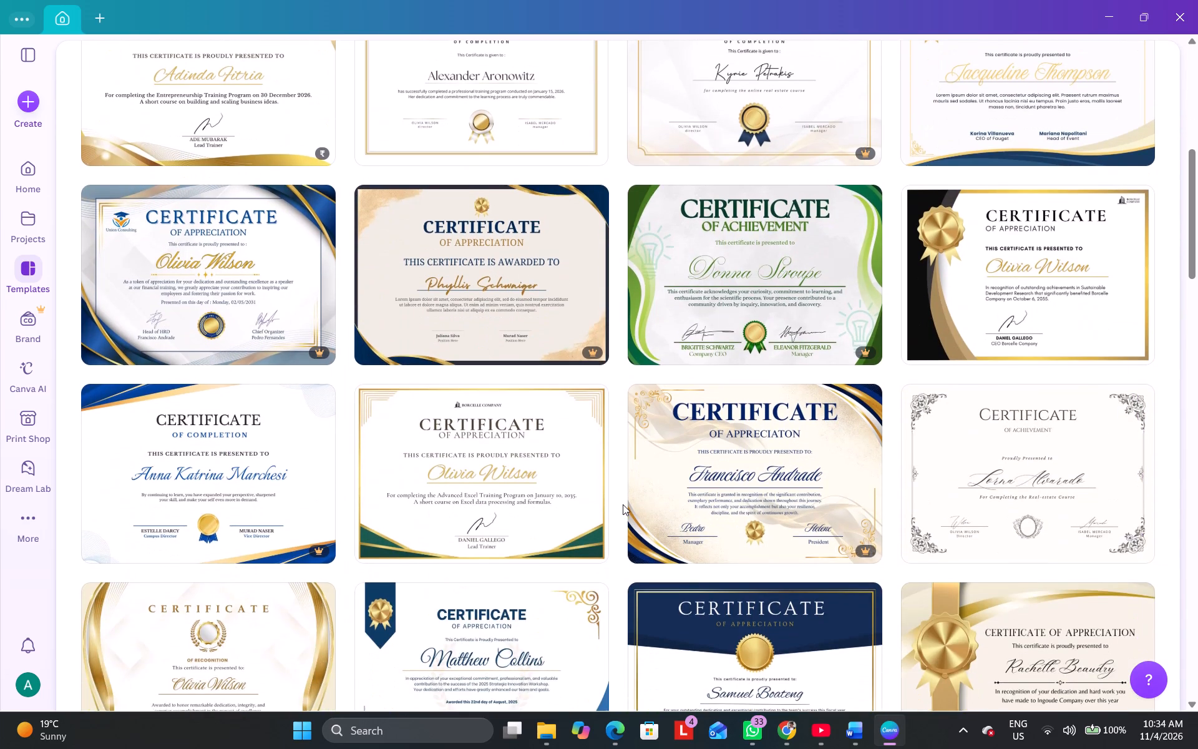
{"action": "scroll", "coordinate": [623, 504], "scroll_direction": "down", "scroll_amount": 4}
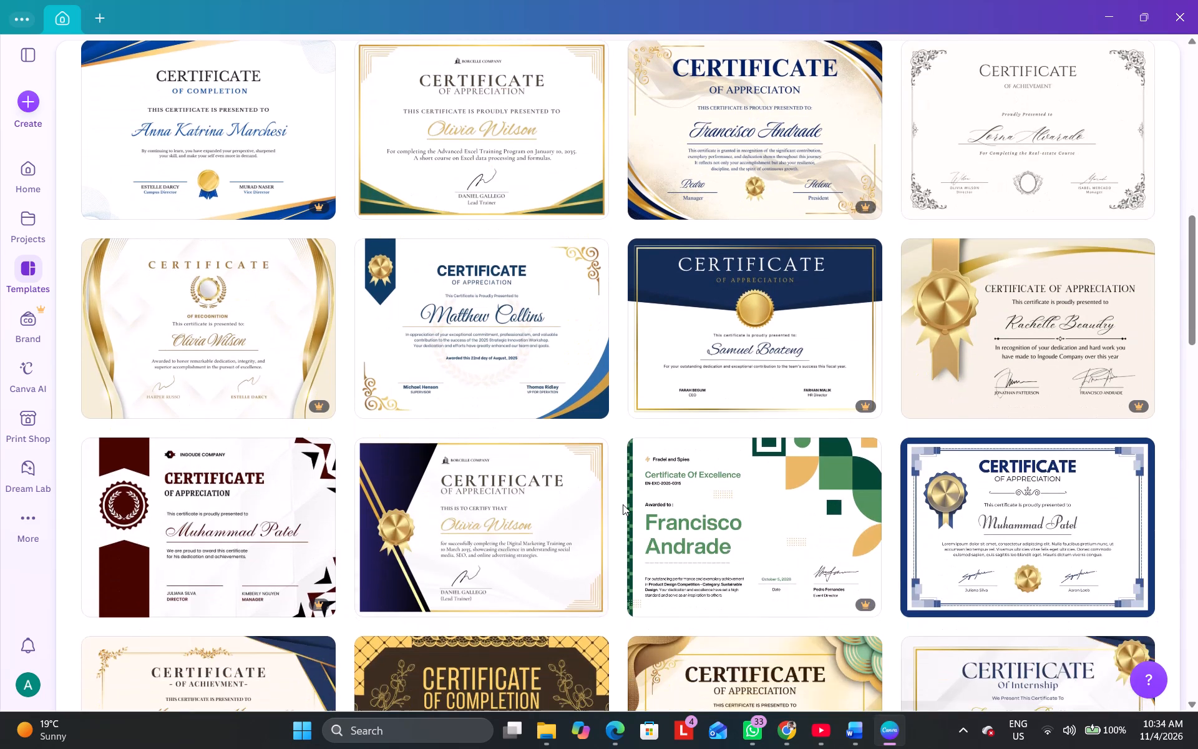
{"action": "scroll", "coordinate": [623, 504], "scroll_direction": "down", "scroll_amount": 3}
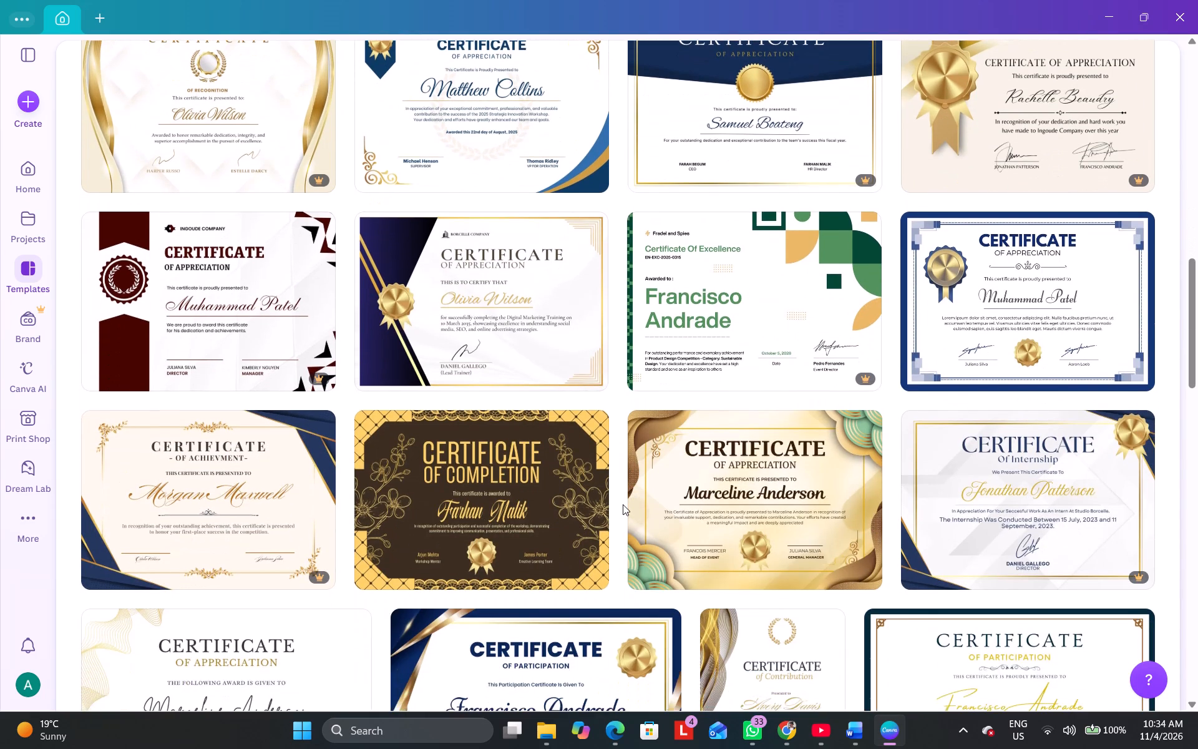
{"action": "scroll", "coordinate": [623, 504], "scroll_direction": "down", "scroll_amount": 1}
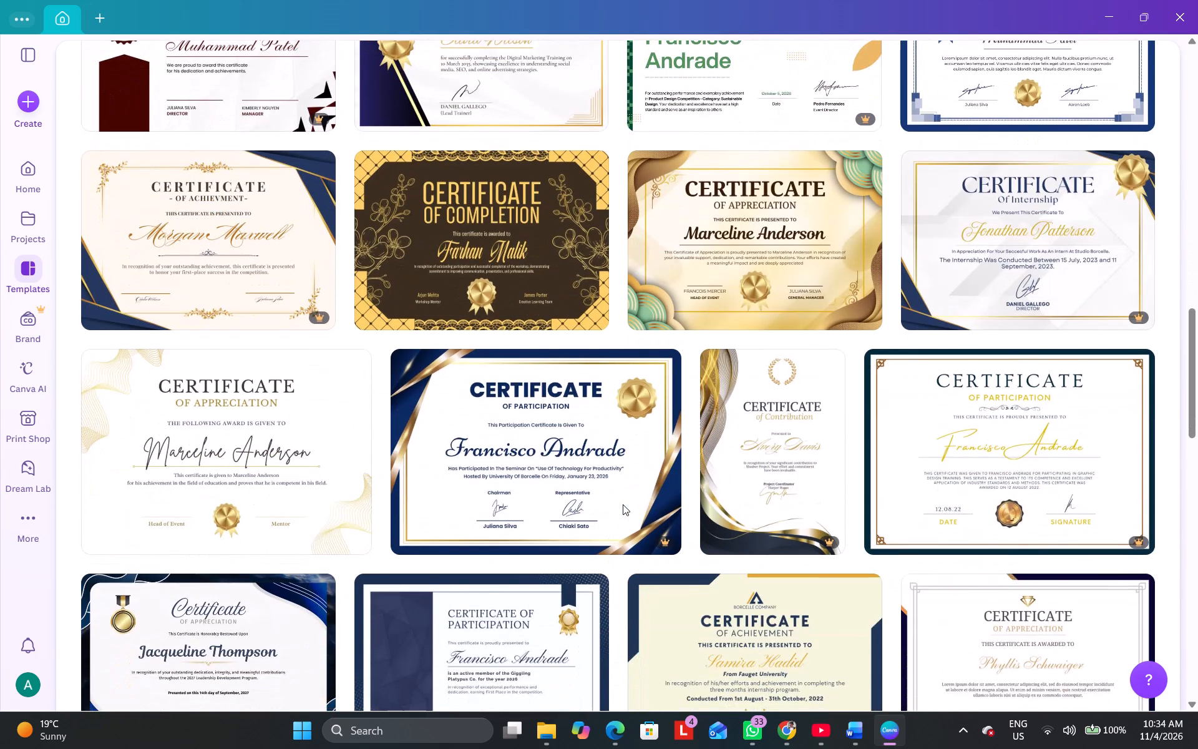
{"action": "scroll", "coordinate": [623, 504], "scroll_direction": "right", "scroll_amount": 1}
{"action": "scroll", "coordinate": [623, 504], "scroll_direction": "up", "scroll_amount": 2}
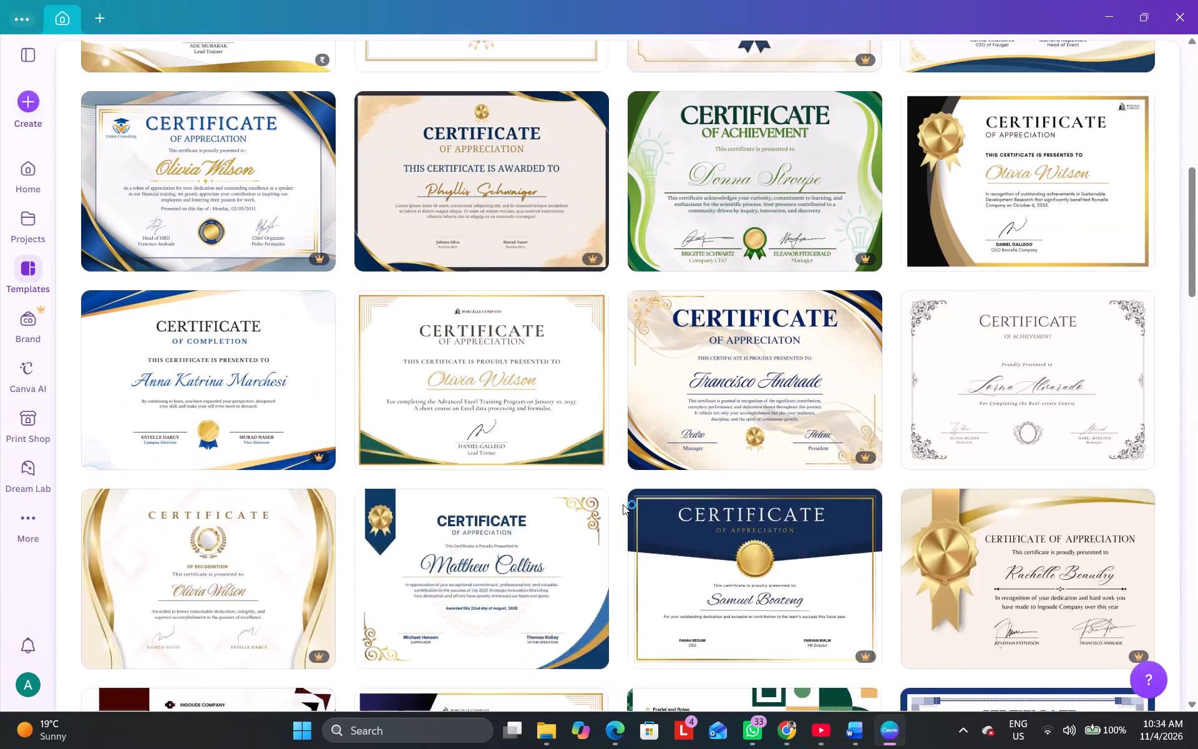
{"action": "scroll", "coordinate": [623, 504], "scroll_direction": "up", "scroll_amount": 2}
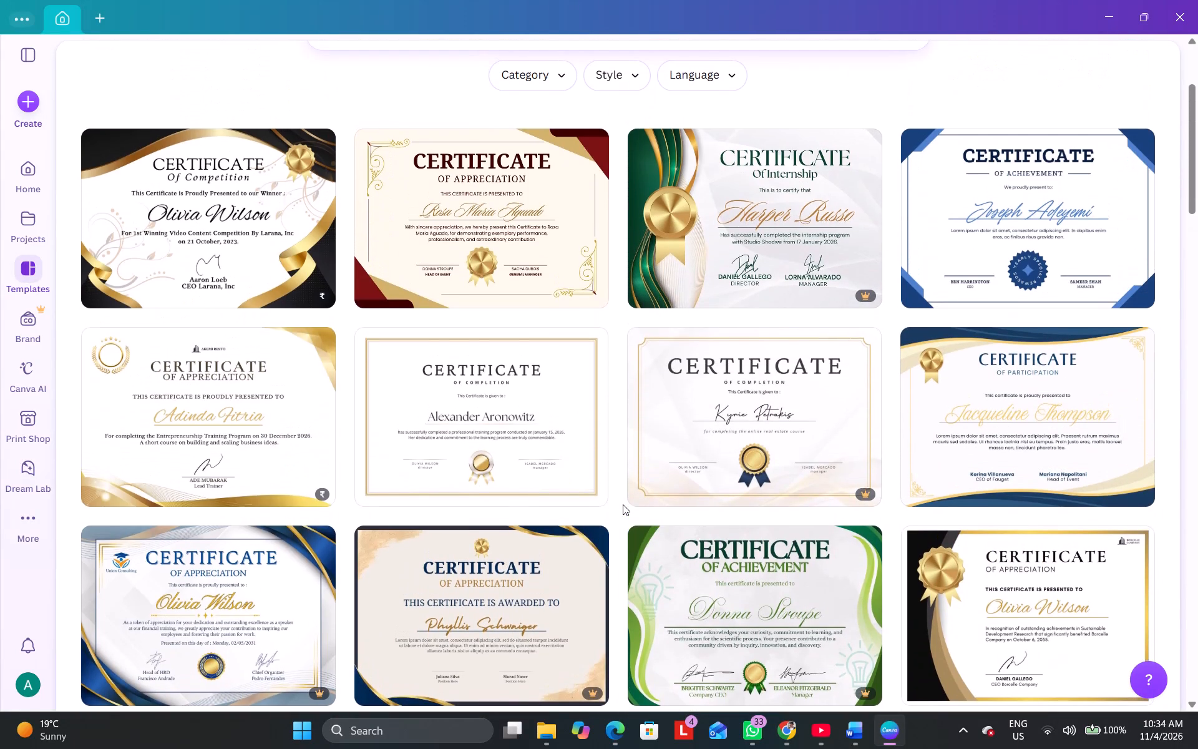
{"action": "scroll", "coordinate": [623, 504], "scroll_direction": "down", "scroll_amount": 1}
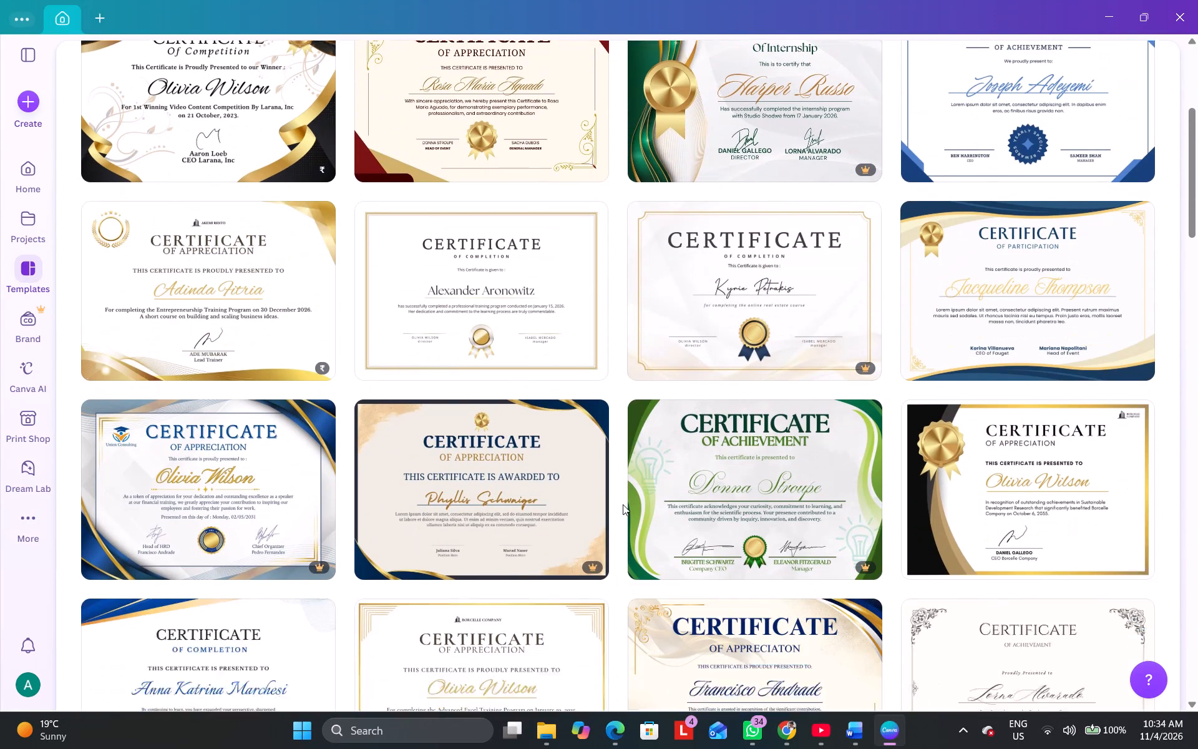
{"action": "scroll", "coordinate": [623, 504], "scroll_direction": "down", "scroll_amount": 5}
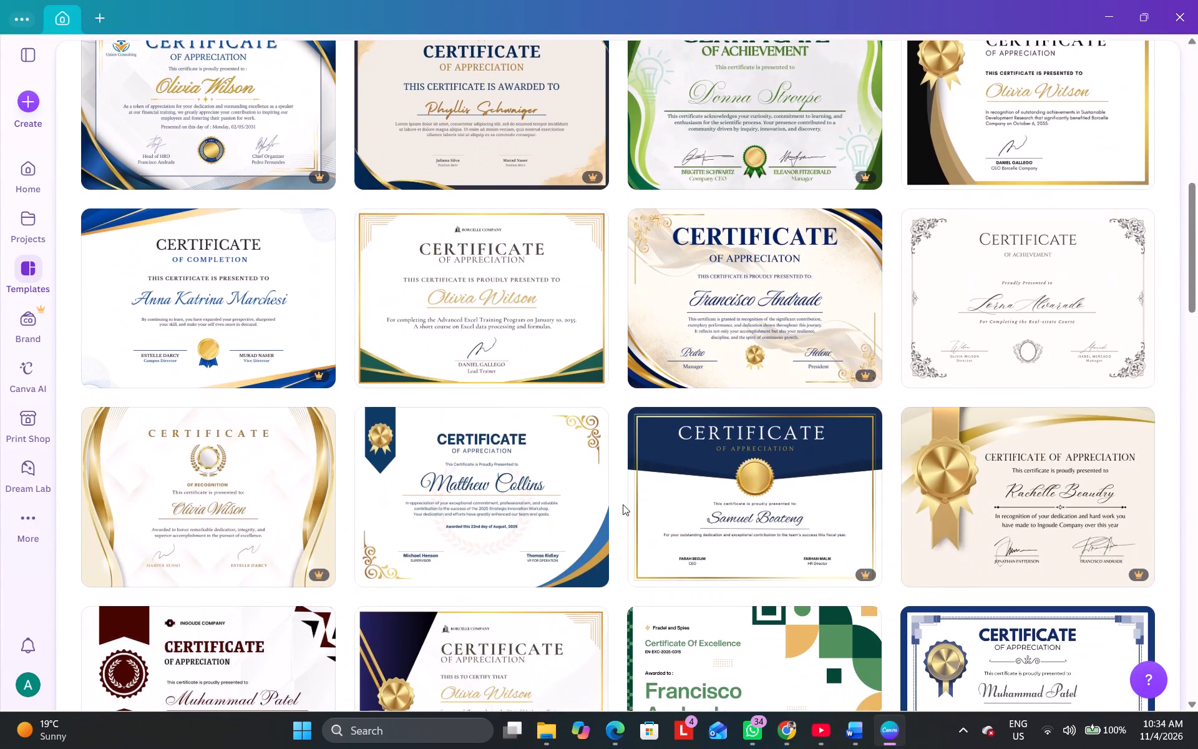
{"action": "scroll", "coordinate": [623, 504], "scroll_direction": "down", "scroll_amount": 5}
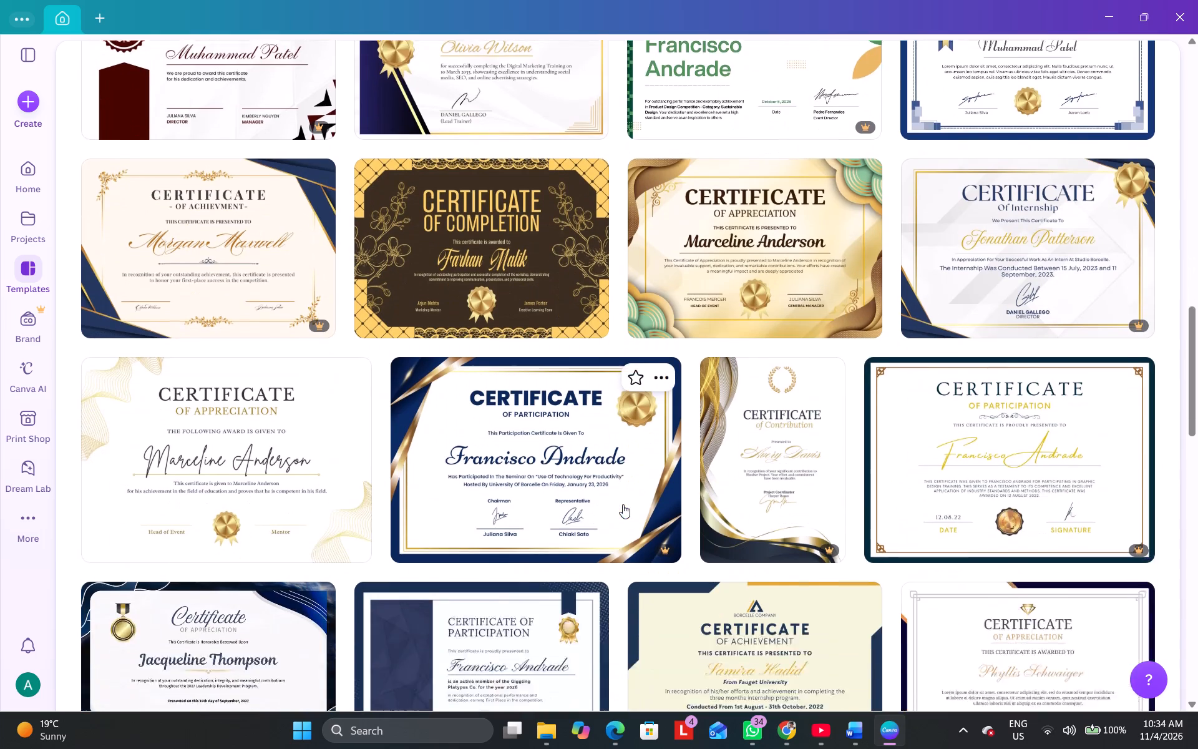
{"action": "scroll", "coordinate": [623, 504], "scroll_direction": "down", "scroll_amount": 4}
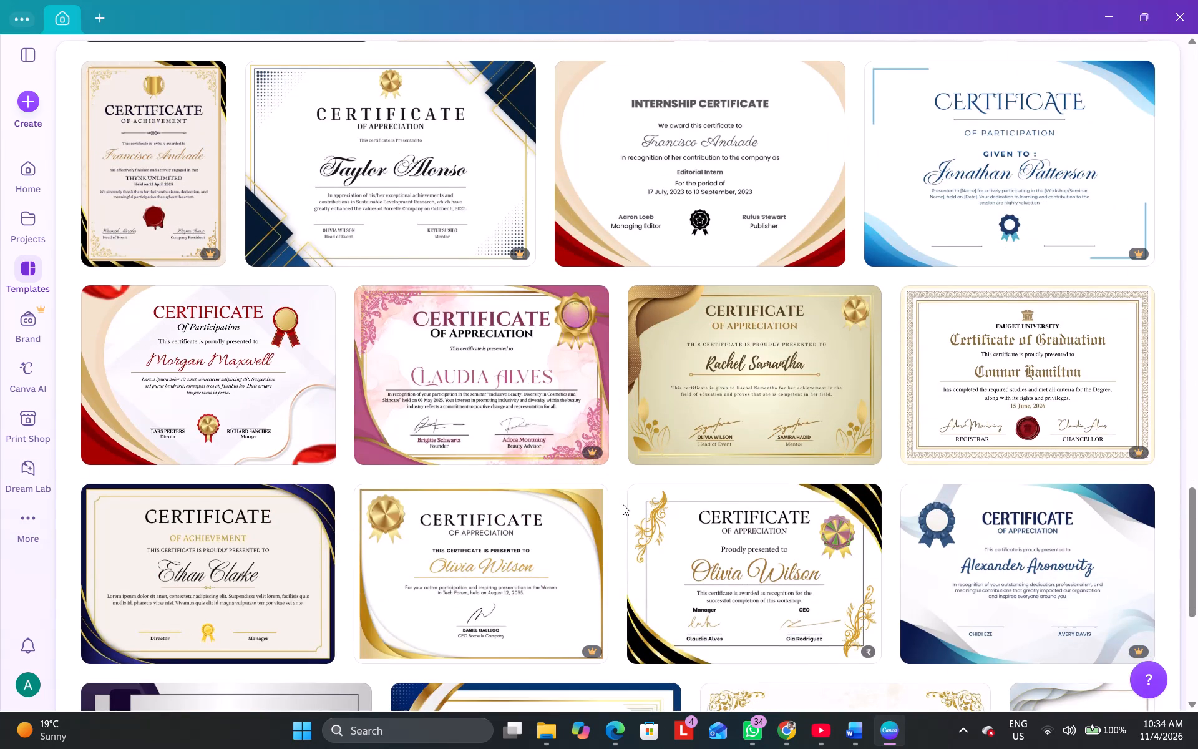
{"action": "scroll", "coordinate": [623, 504], "scroll_direction": "down", "scroll_amount": 4}
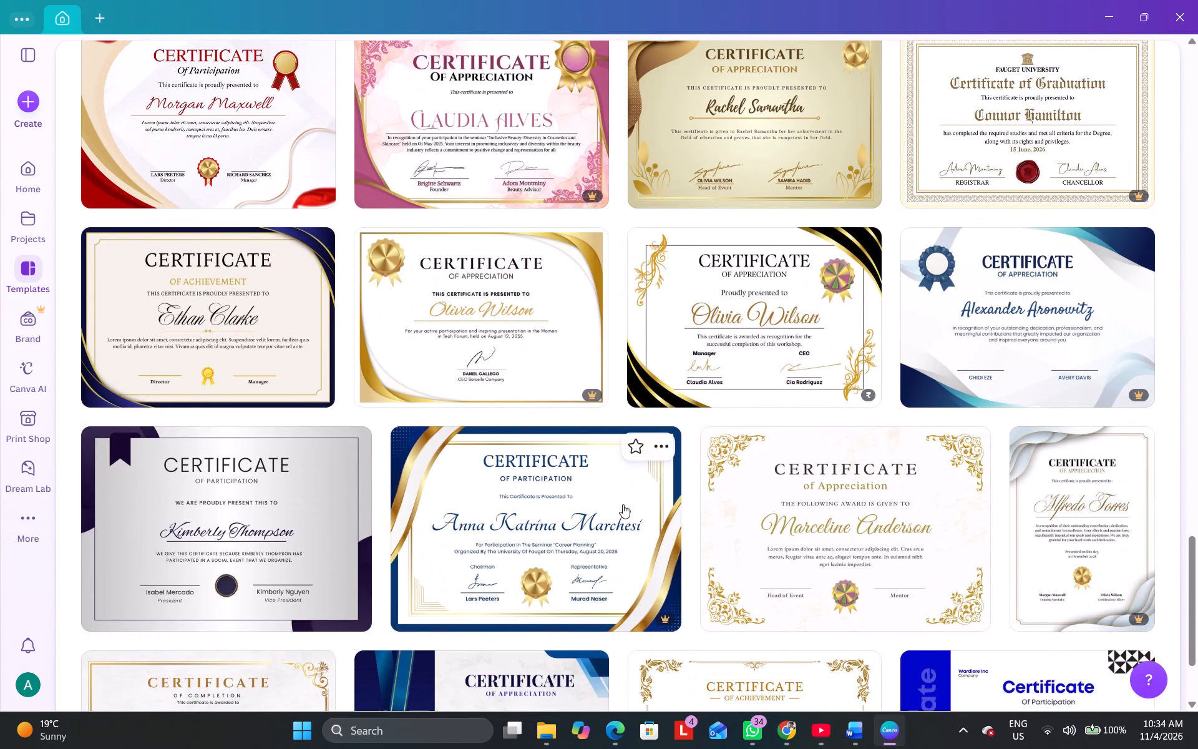
{"action": "scroll", "coordinate": [623, 504], "scroll_direction": "down", "scroll_amount": 4}
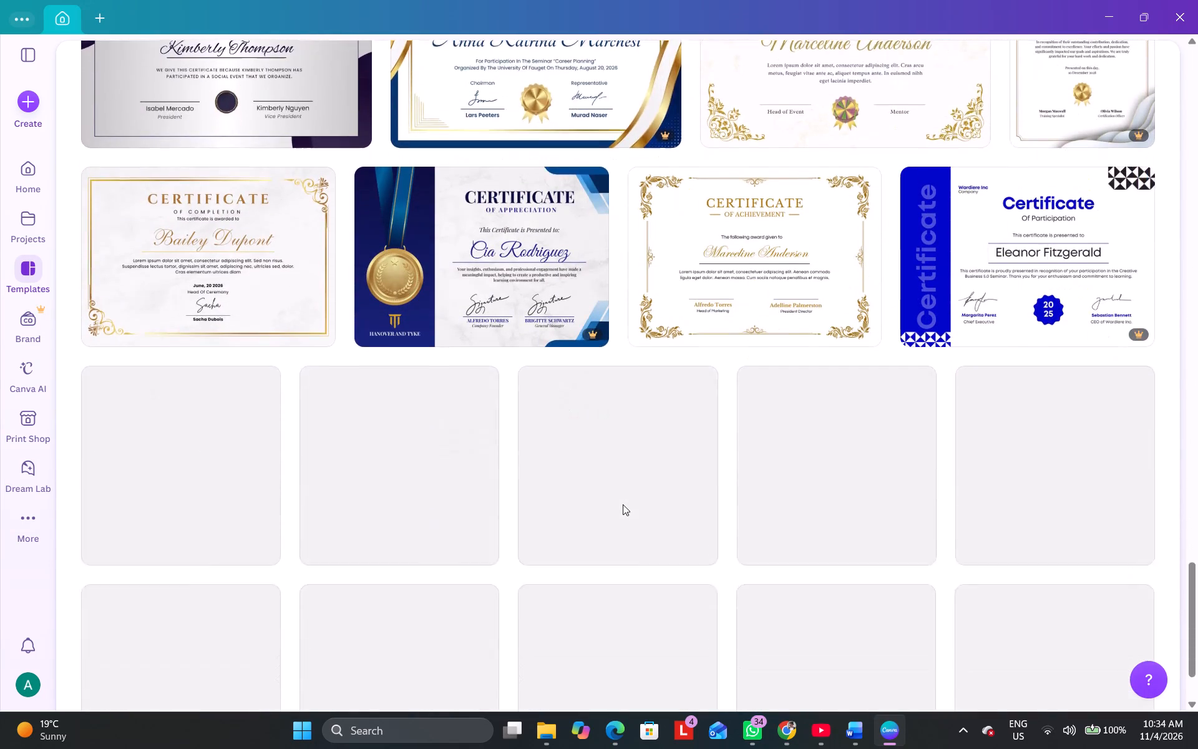
{"action": "scroll", "coordinate": [623, 504], "scroll_direction": "down", "scroll_amount": 1}
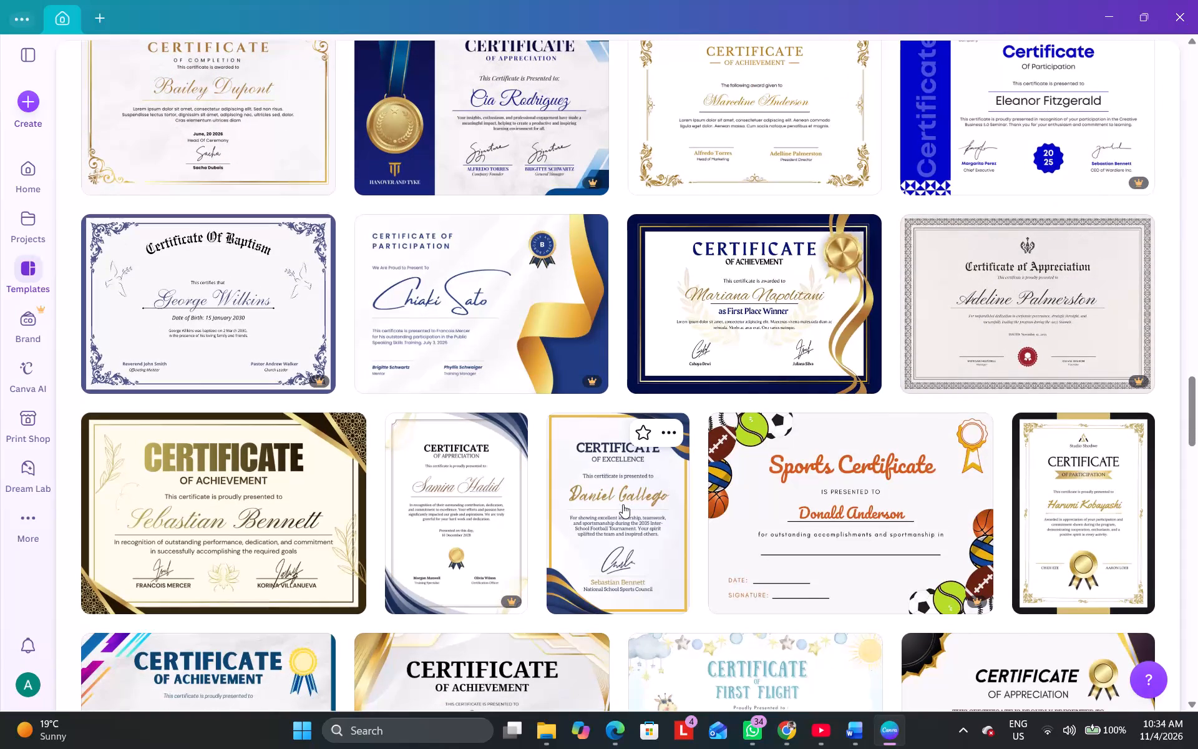
{"action": "scroll", "coordinate": [623, 504], "scroll_direction": "up", "scroll_amount": 9}
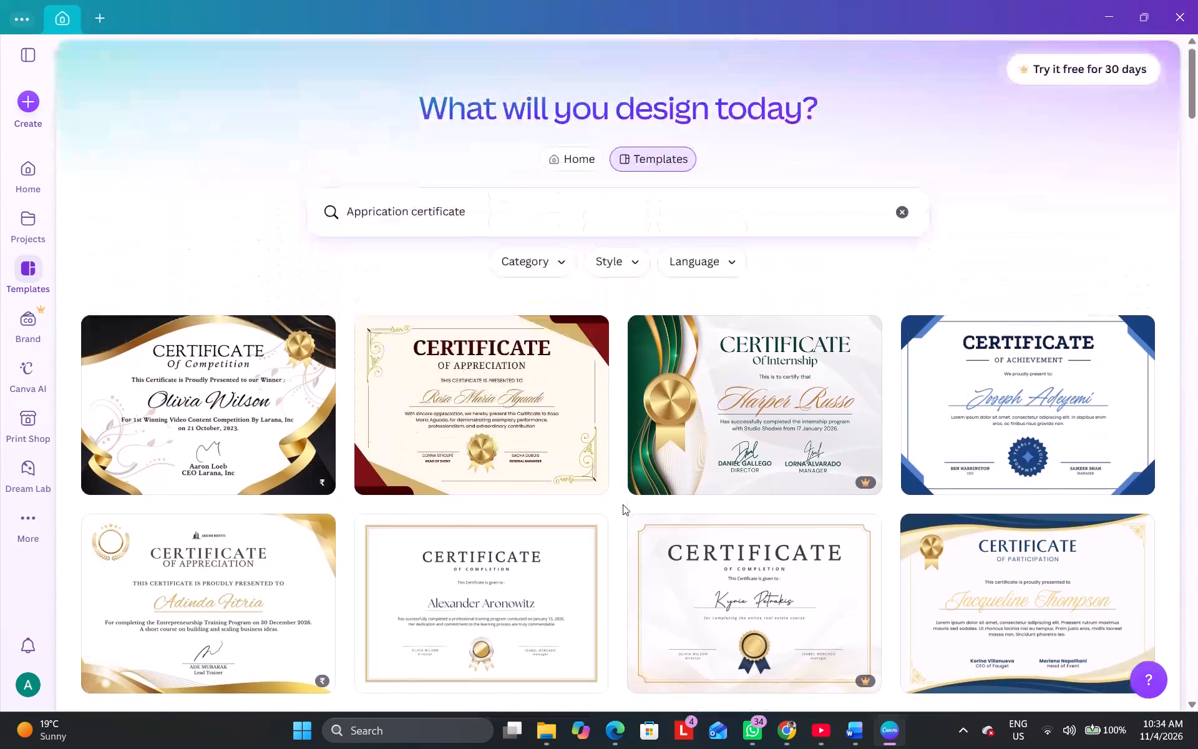
Choose the Black and Gold Modern Certificate of Appreciation template and start customising it as a new design.
{"action": "scroll", "coordinate": [623, 504], "scroll_direction": "down", "scroll_amount": 3}
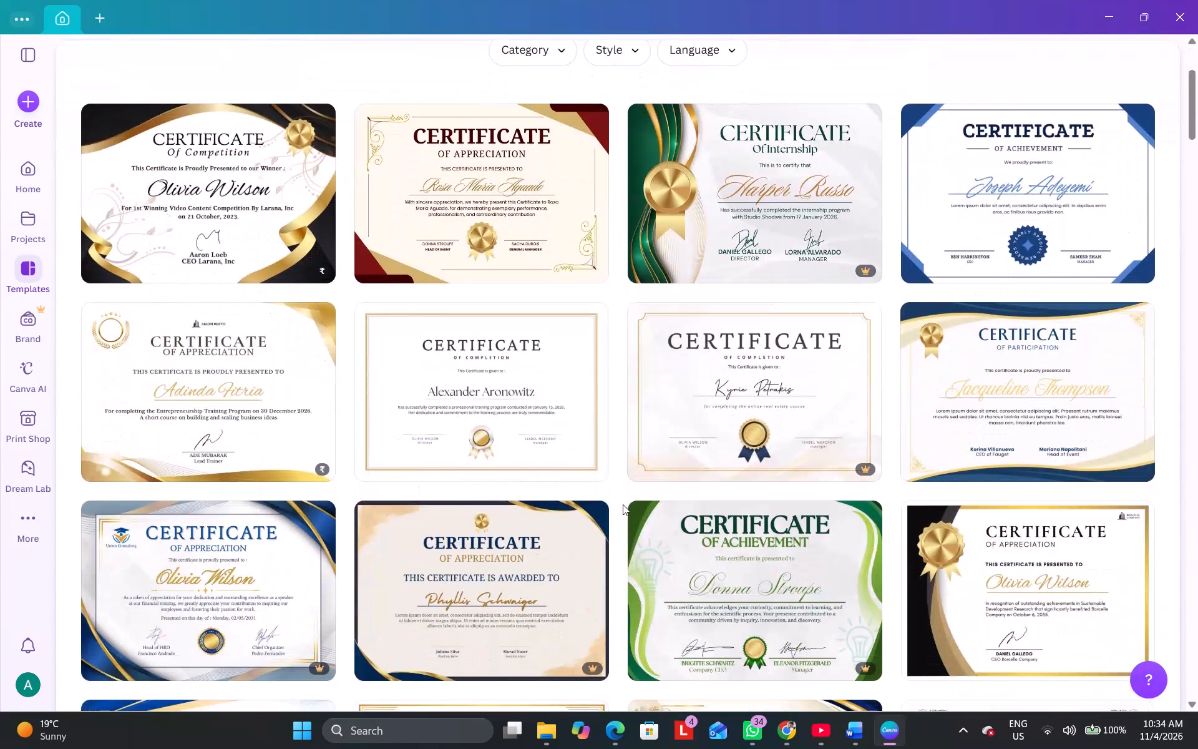
{"action": "scroll", "coordinate": [623, 504], "scroll_direction": "down", "scroll_amount": 2}
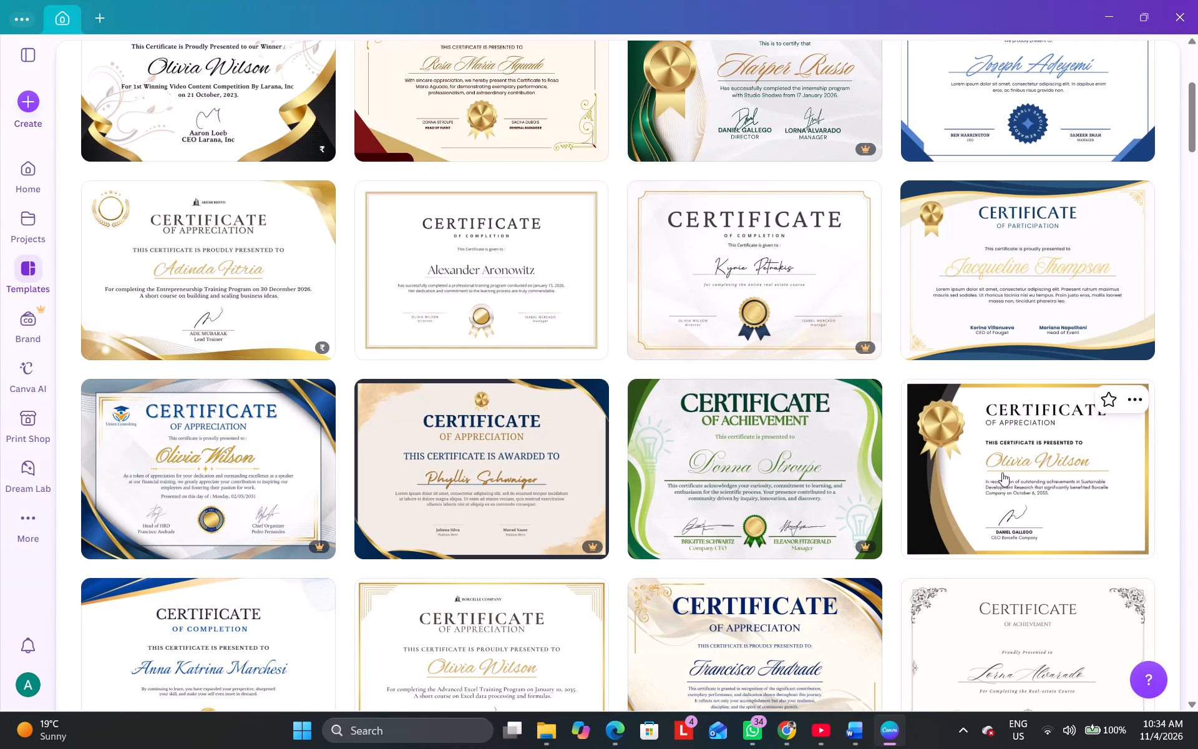
{"action": "left_click", "coordinate": [1022, 481]}
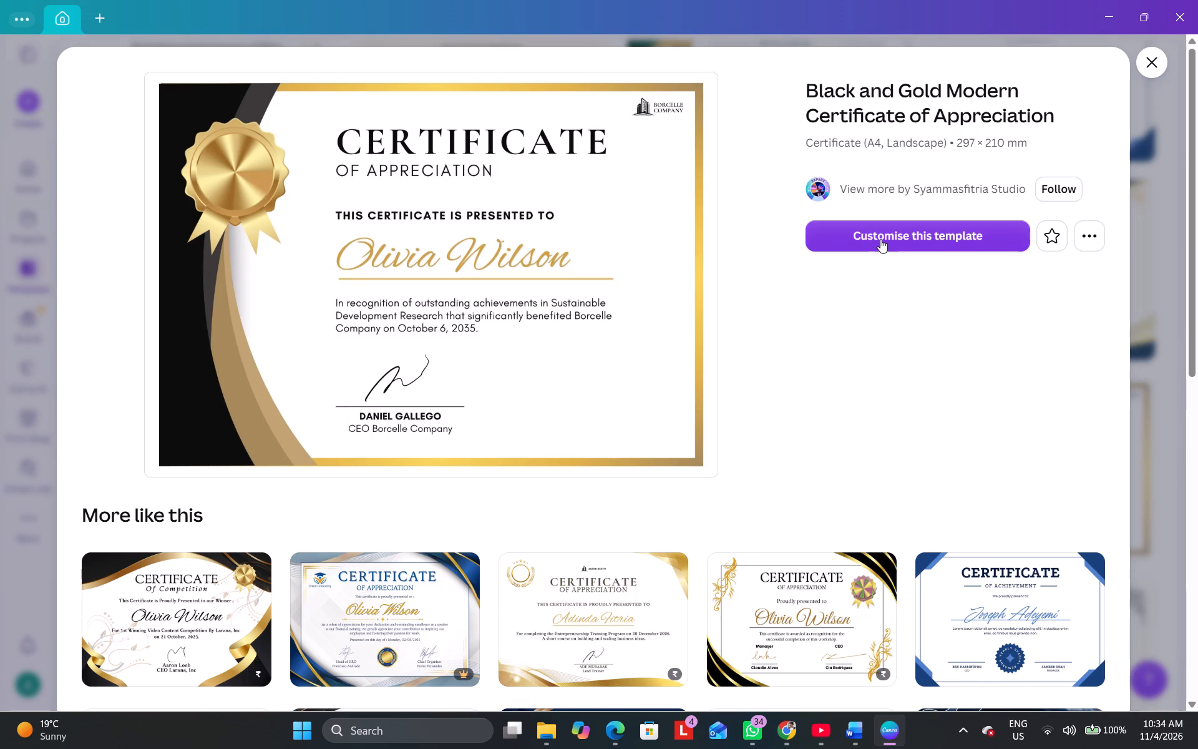
{"action": "left_click", "coordinate": [880, 239]}
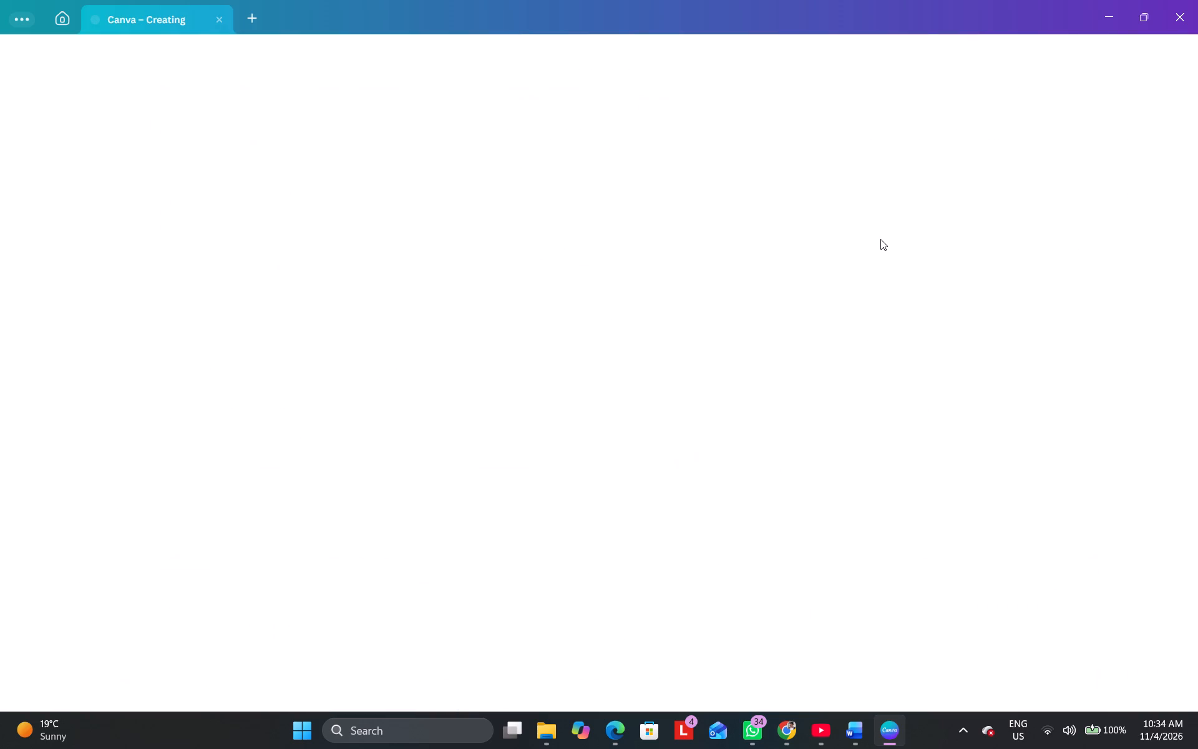
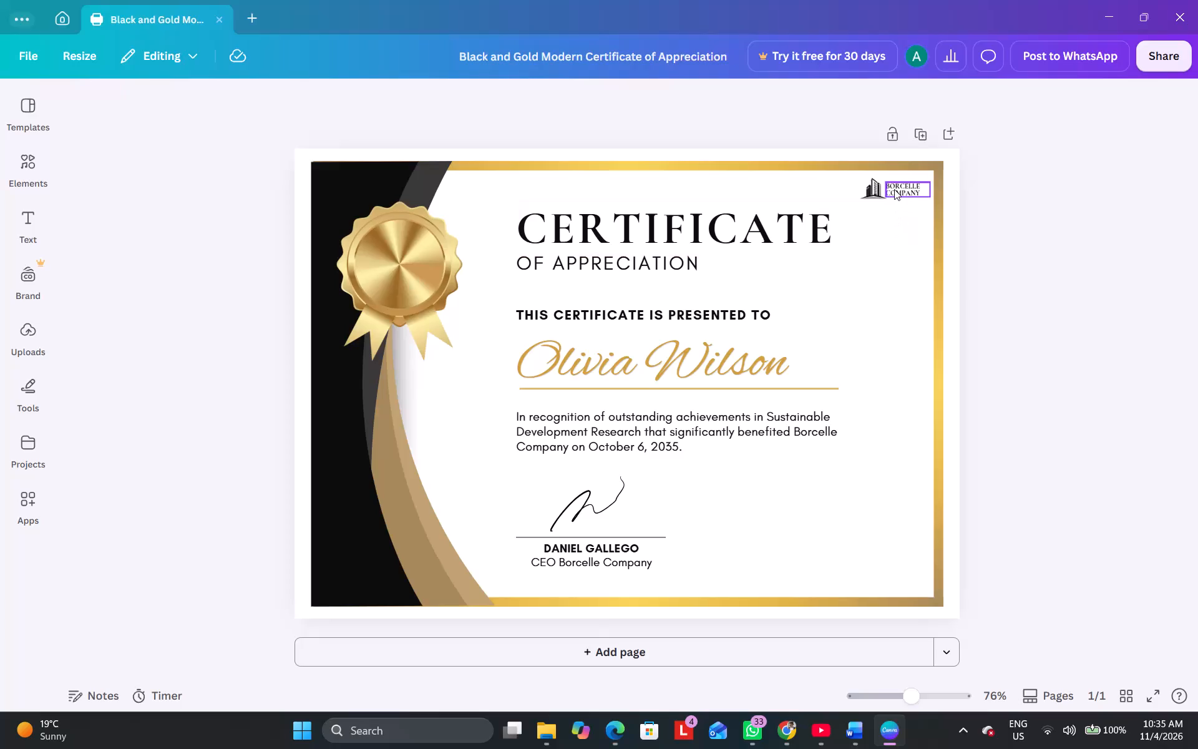
Delete the Borcelle Company text and the building logo beside it from the certificate's upper corner.
{"action": "left_click", "coordinate": [894, 189]}
{"action": "key", "text": "BackSpace"}
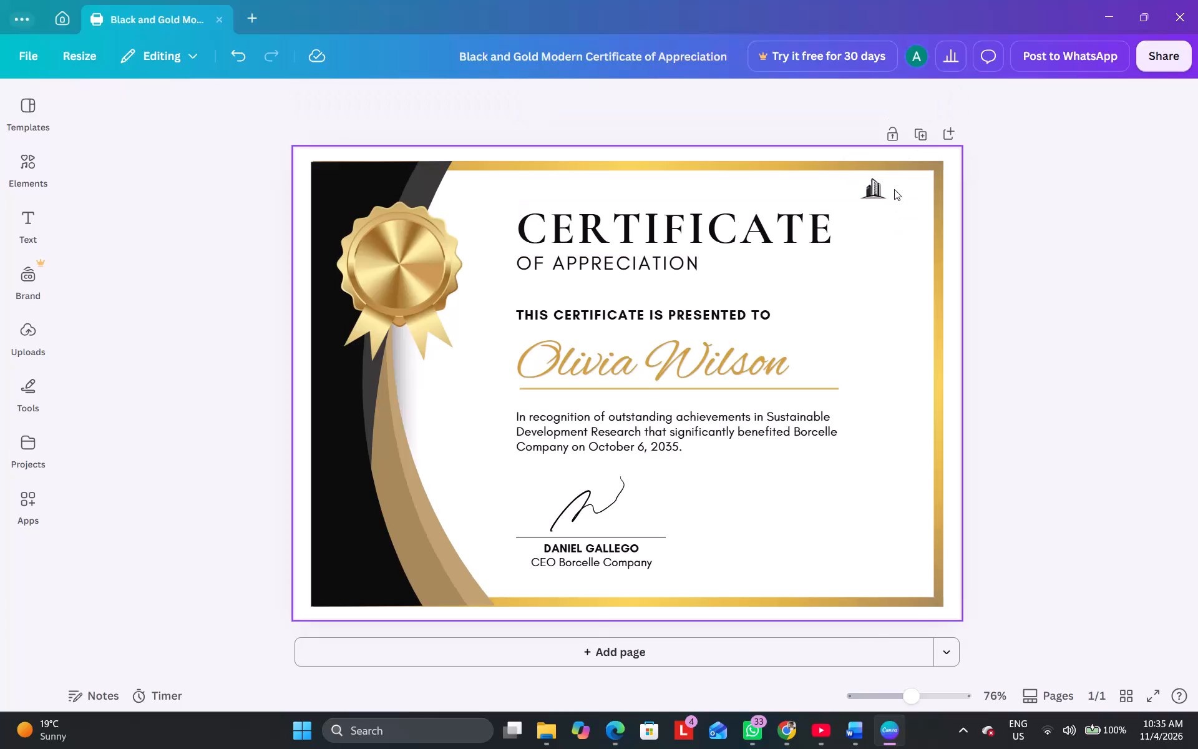
{"action": "left_click", "coordinate": [872, 193]}
{"action": "key", "text": "BackSpace"}
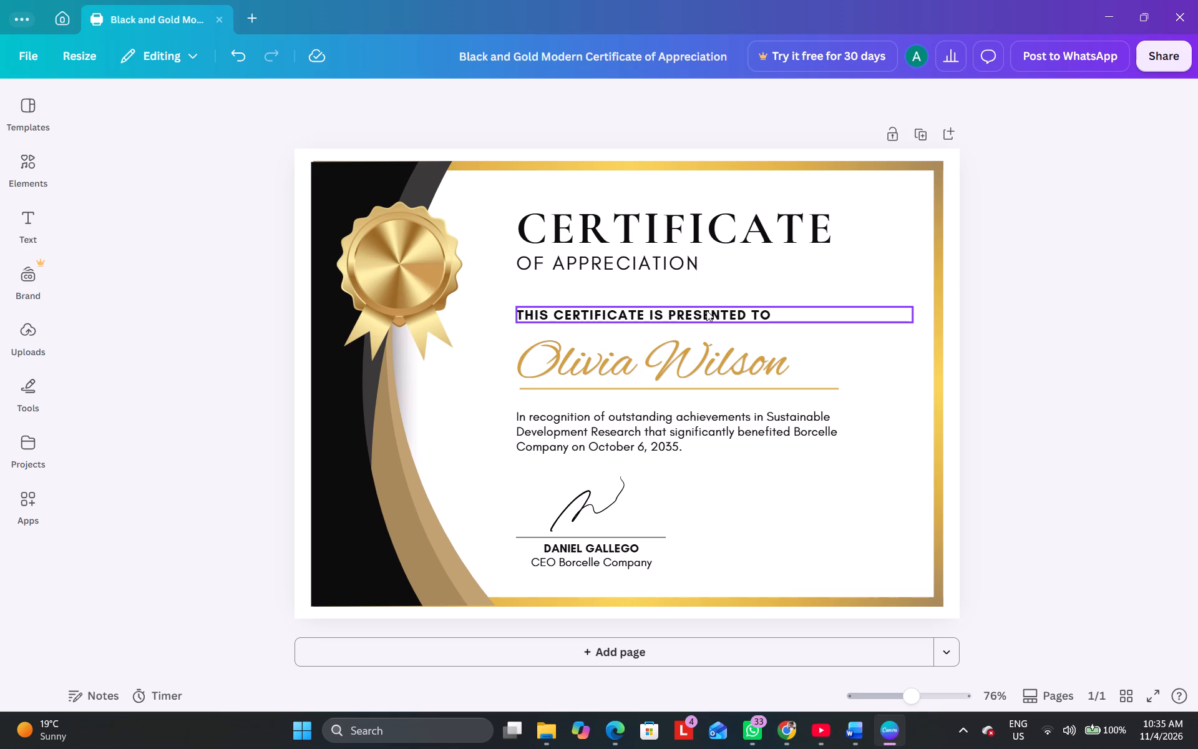
Insert "PROUDLY" into the presentation line so it reads "THIS CERTIFICATE IS PROUDLY PRESENTED TO".
{"action": "left_click", "coordinate": [668, 315]}
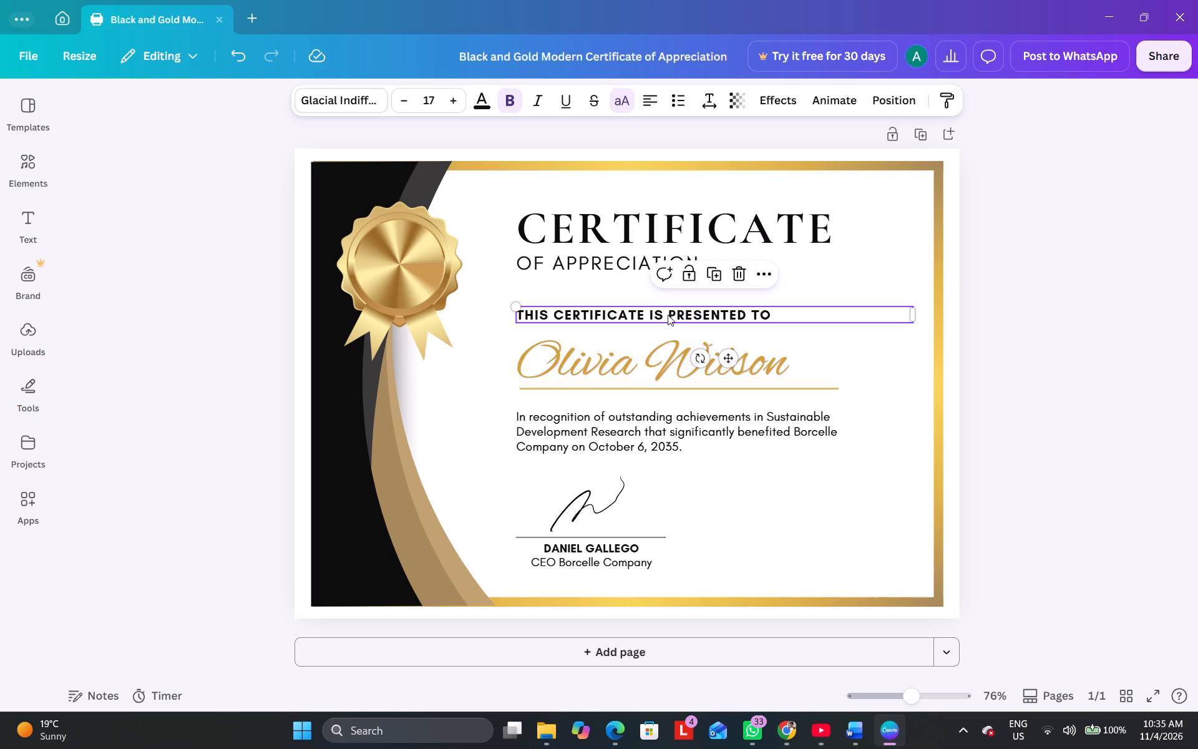
{"action": "left_click", "coordinate": [667, 313]}
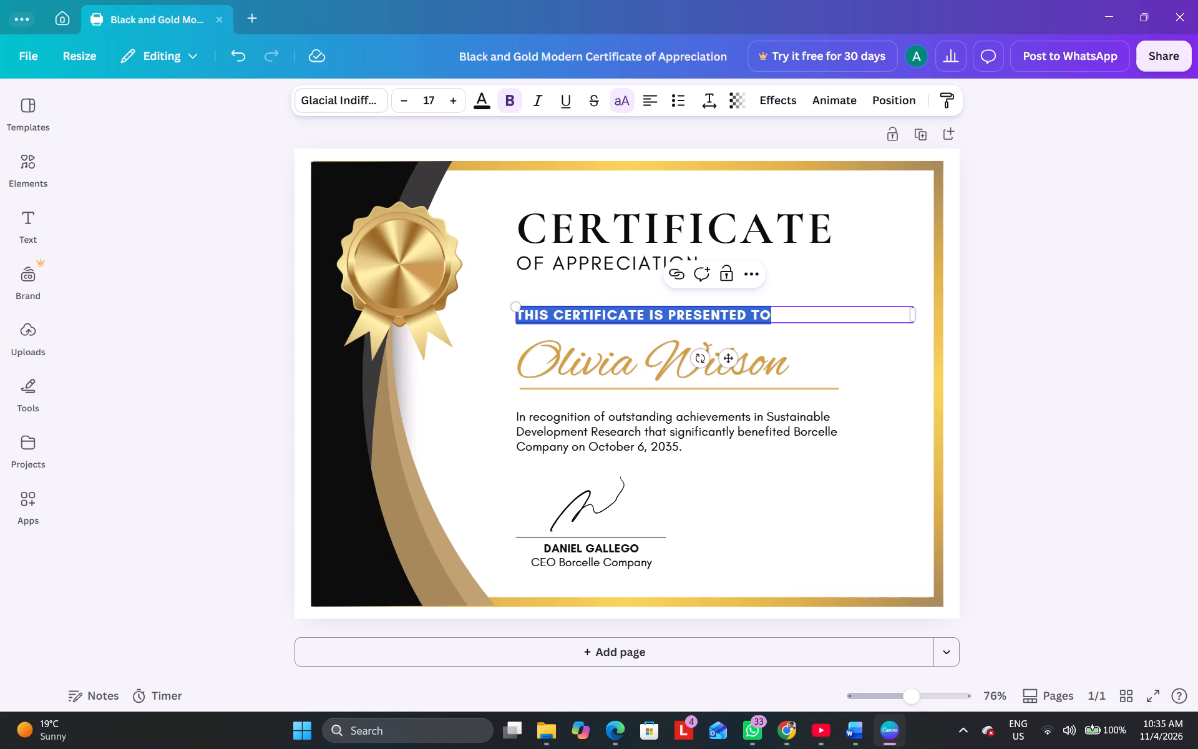
{"action": "left_click", "coordinate": [667, 313]}
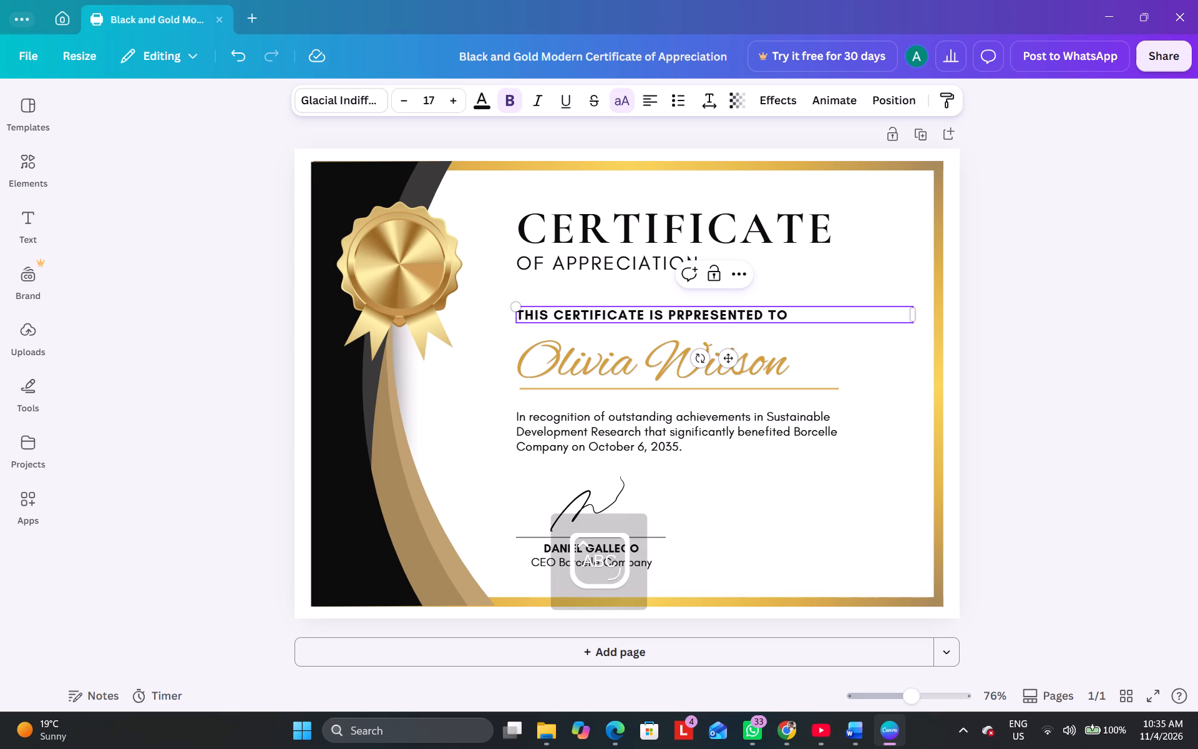
{"action": "key", "text": "o"}
{"action": "type", "text": "UDLY"}
{"action": "key", "text": "space"}
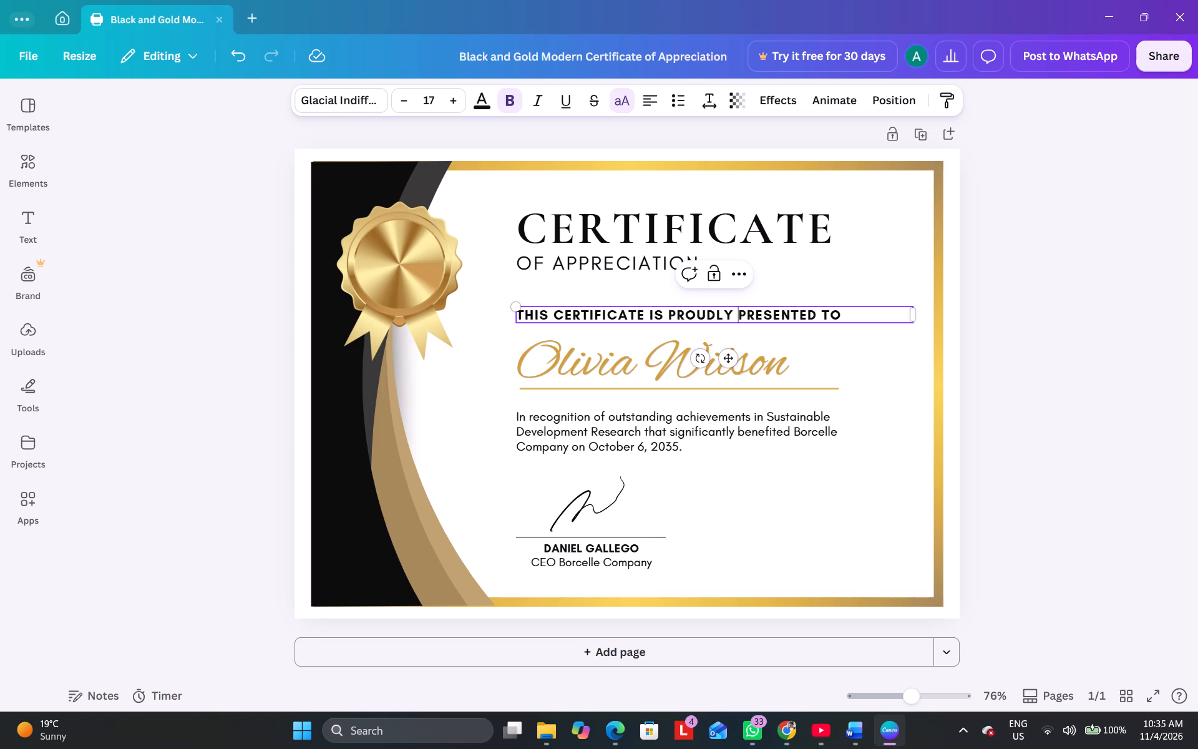
Clear the placeholder recipient name above the gold line.
{"action": "left_click", "coordinate": [789, 358]}
{"action": "double_click", "coordinate": [789, 358]}
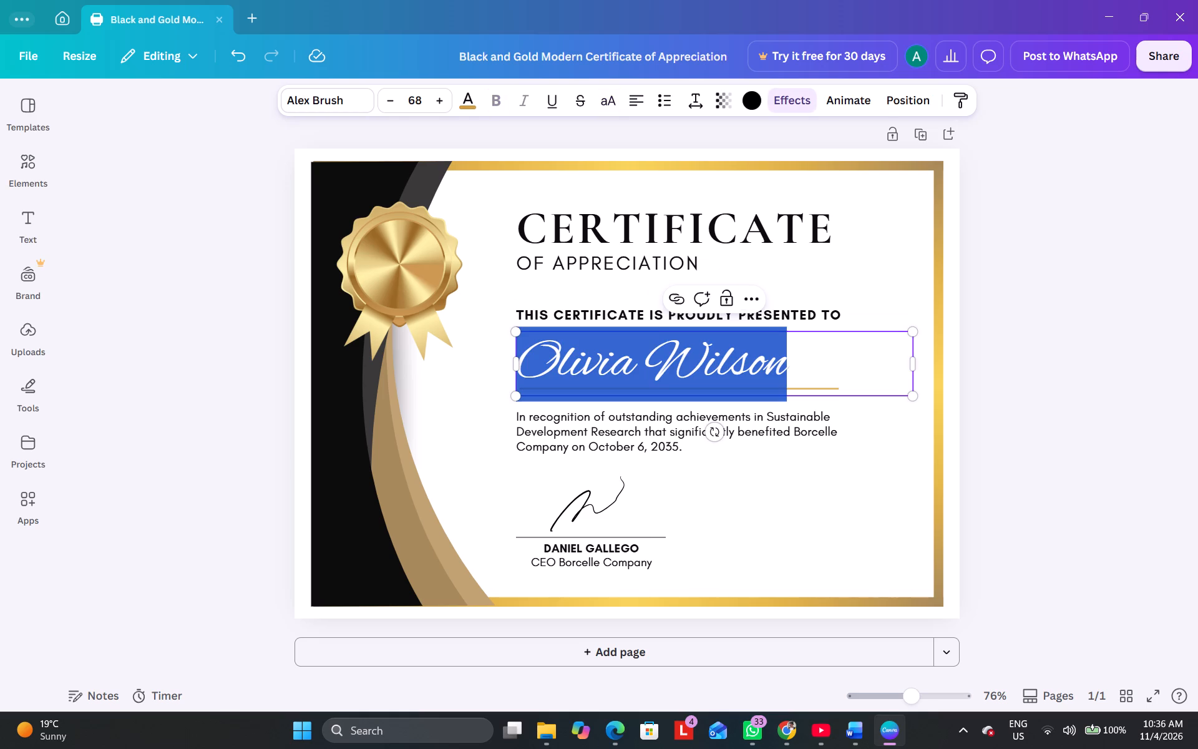
{"action": "key", "text": "BackSpace"}
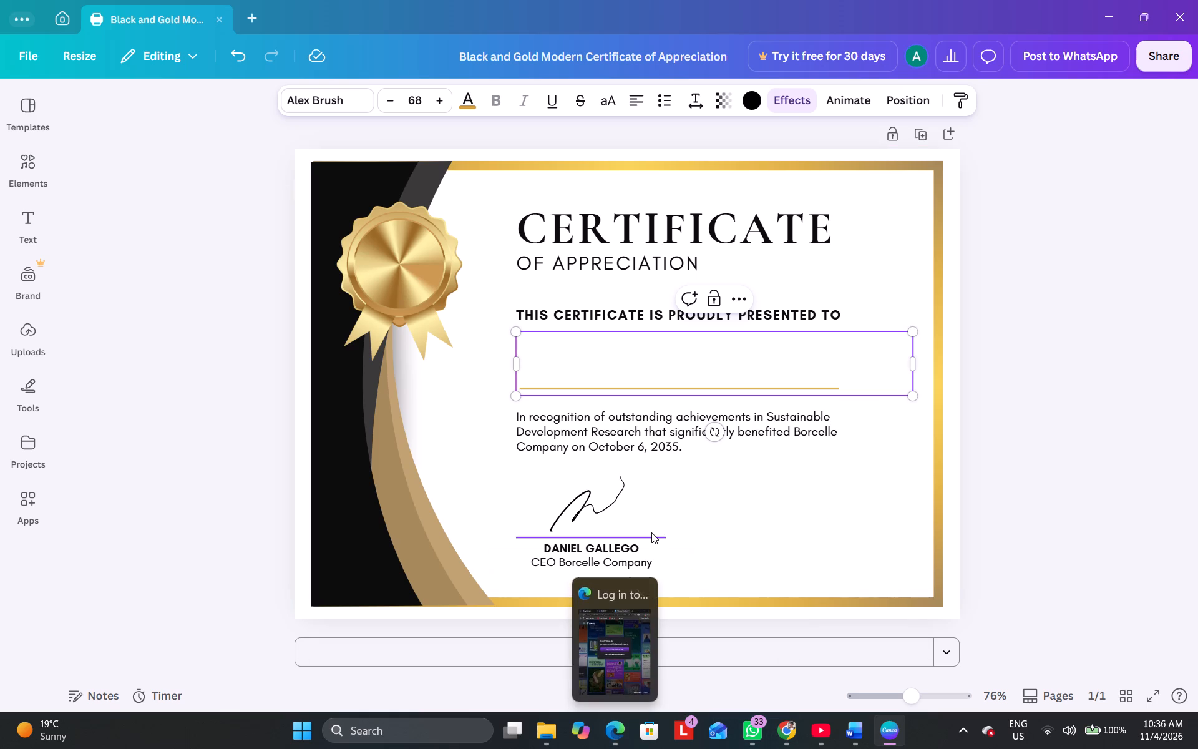
Capture a screen snip of the whole certificate page.
{"action": "key", "text": "shift+super+s"}
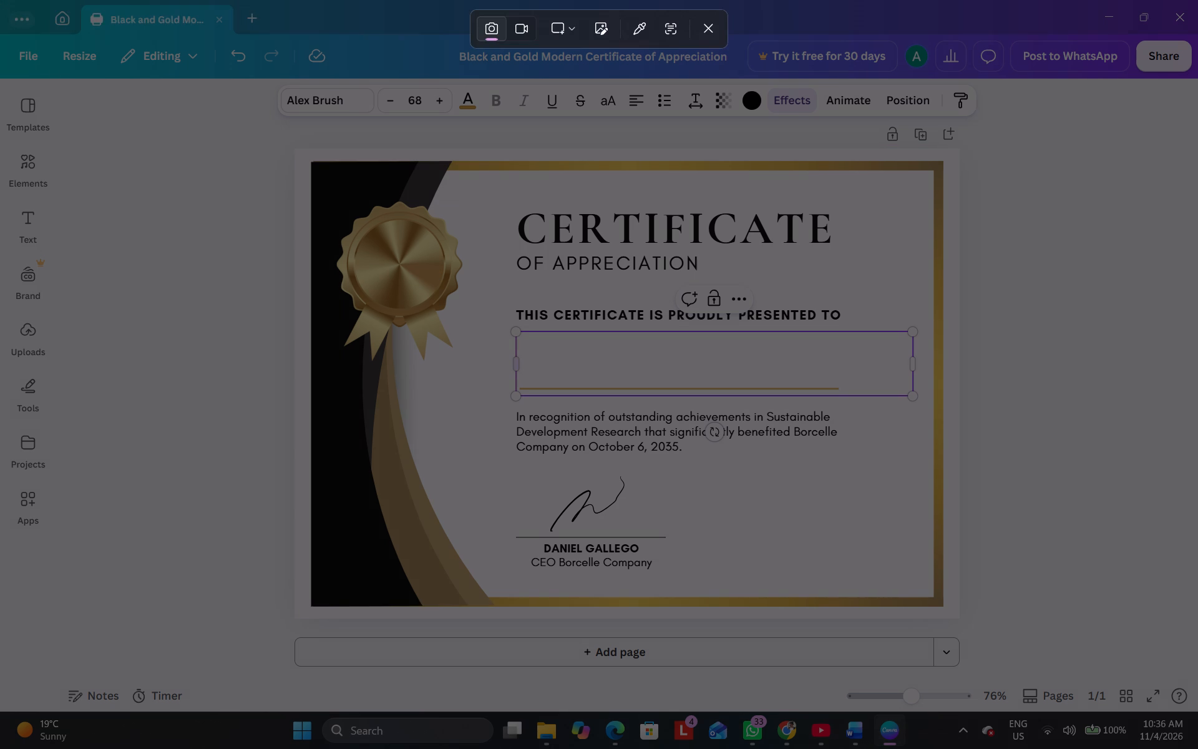
{"action": "left_click_drag", "start_coordinate": [291, 158], "coordinate": [940, 634]}
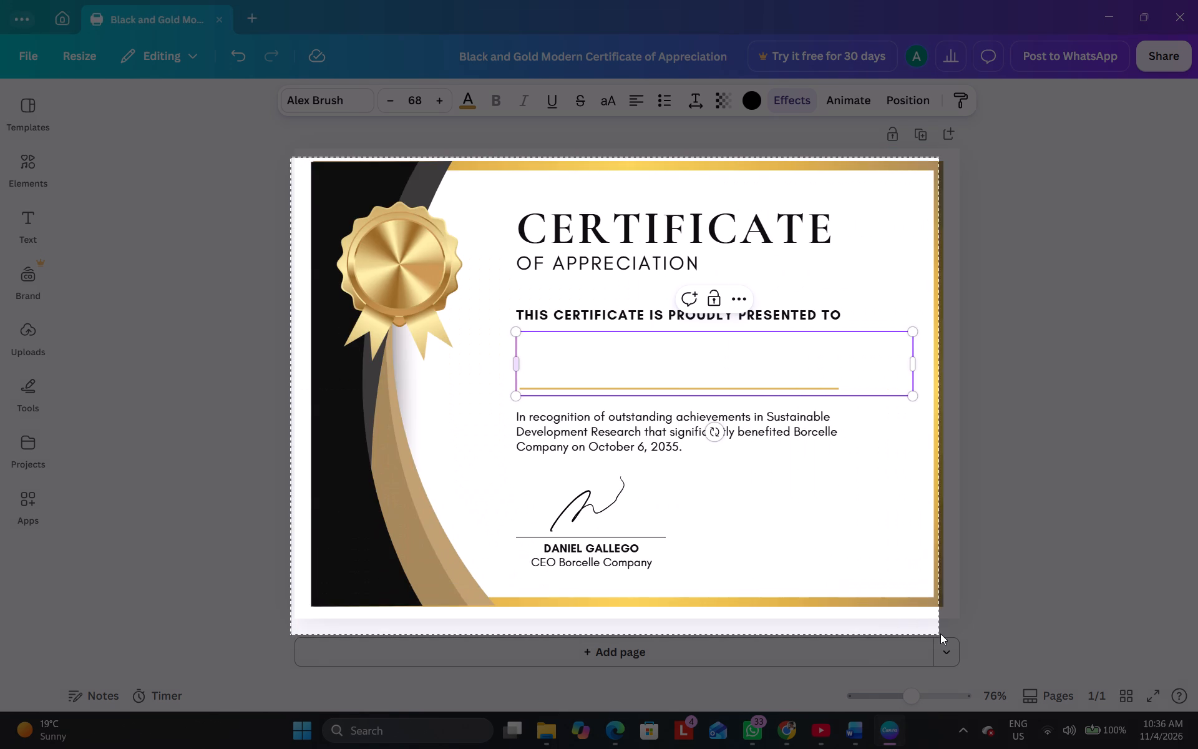
{"action": "left_click_drag", "start_coordinate": [940, 634], "coordinate": [963, 627]}
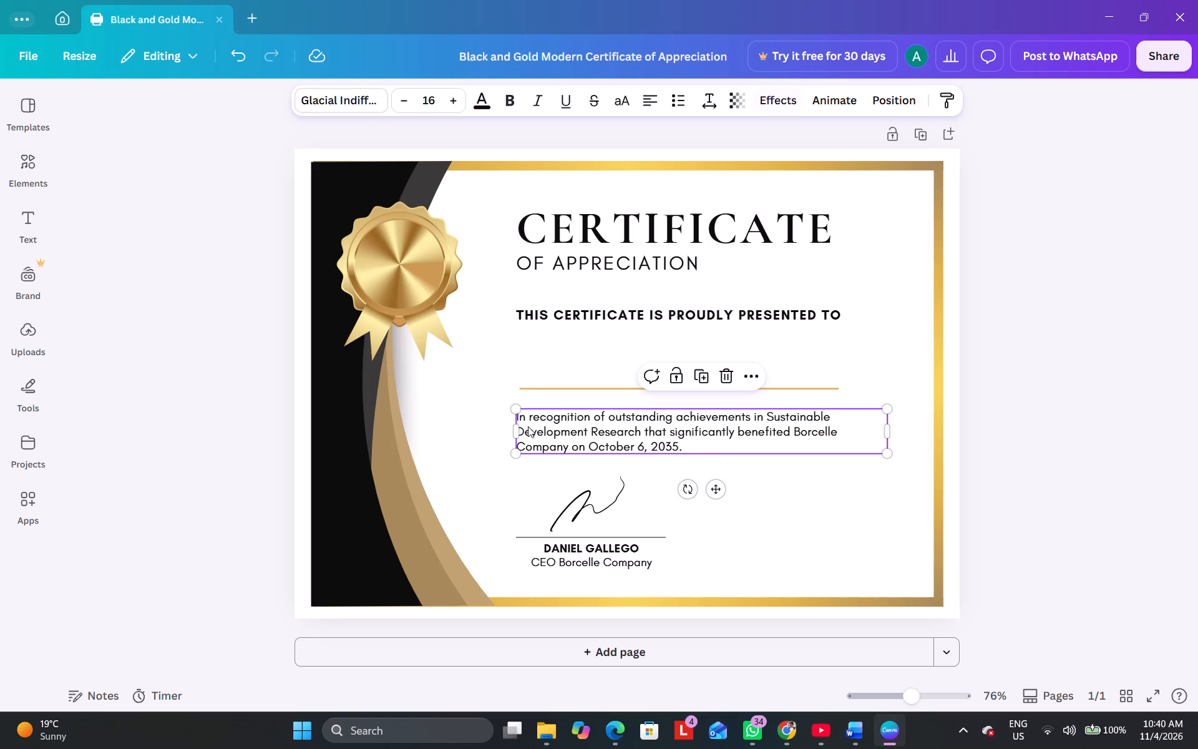
{"action": "left_click", "coordinate": [689, 446]}
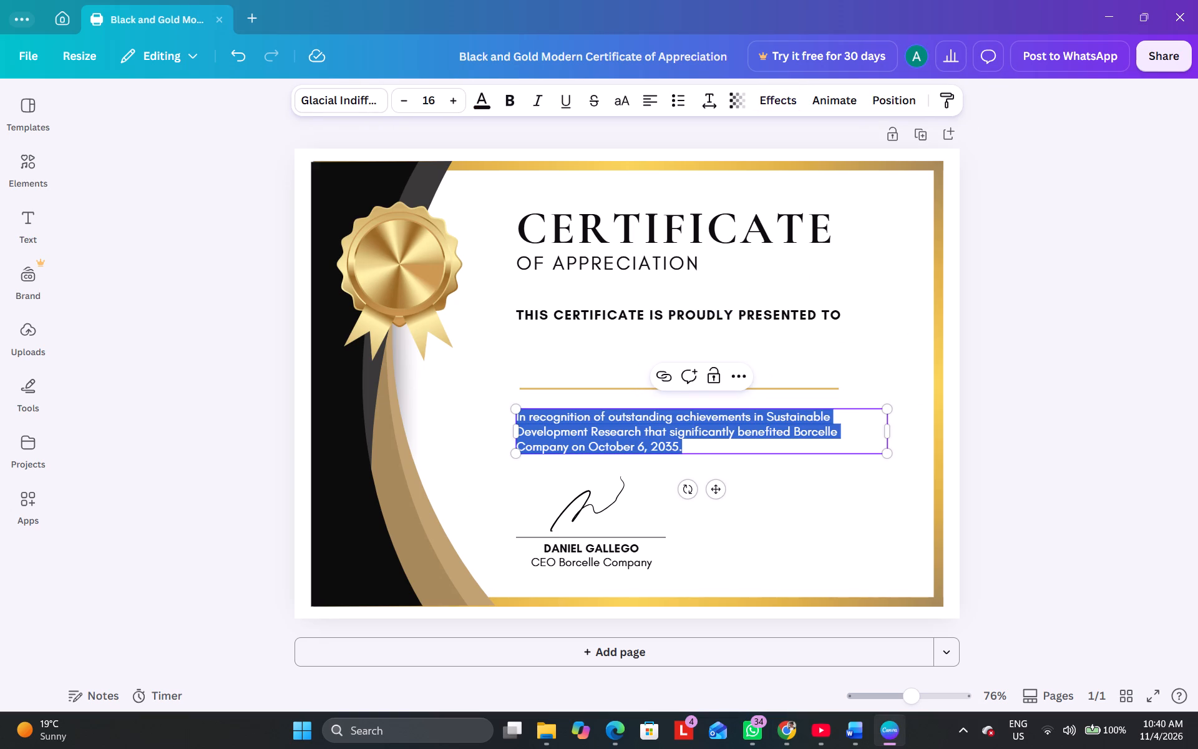
{"action": "key", "text": "BackSpace"}
{"action": "key", "text": "ctrl+v"}
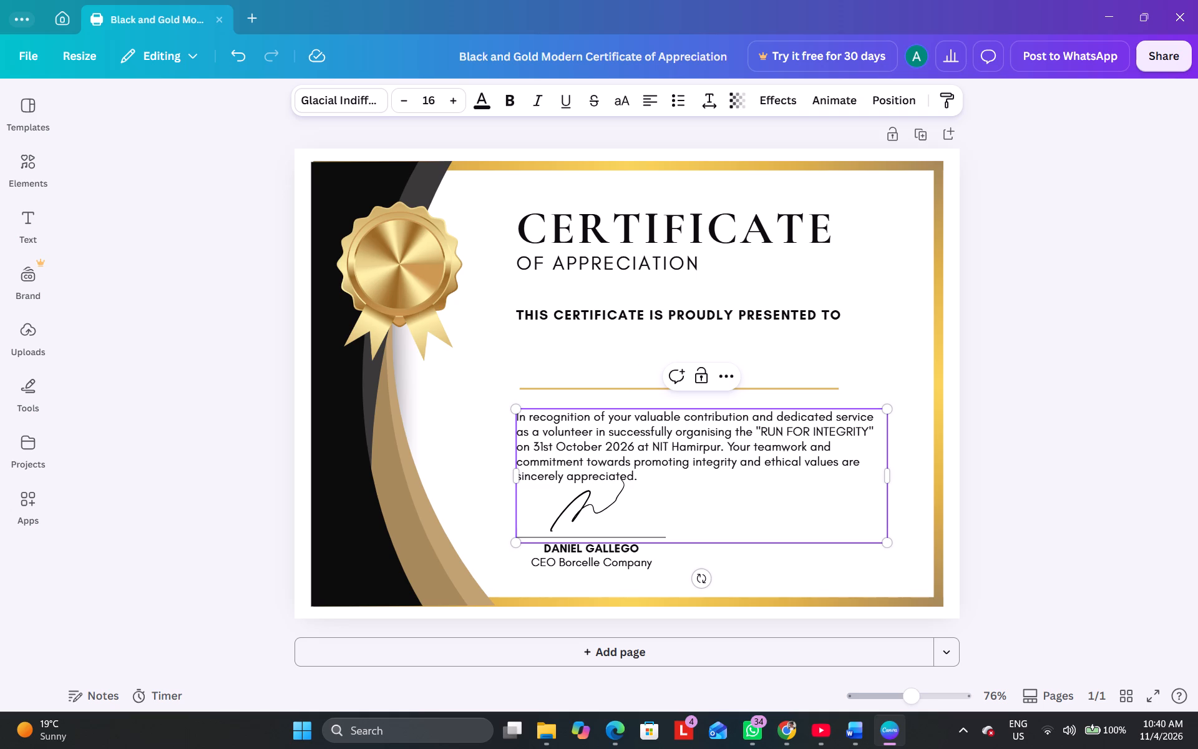
{"action": "left_click", "coordinate": [643, 521]}
{"action": "left_click", "coordinate": [779, 582]}
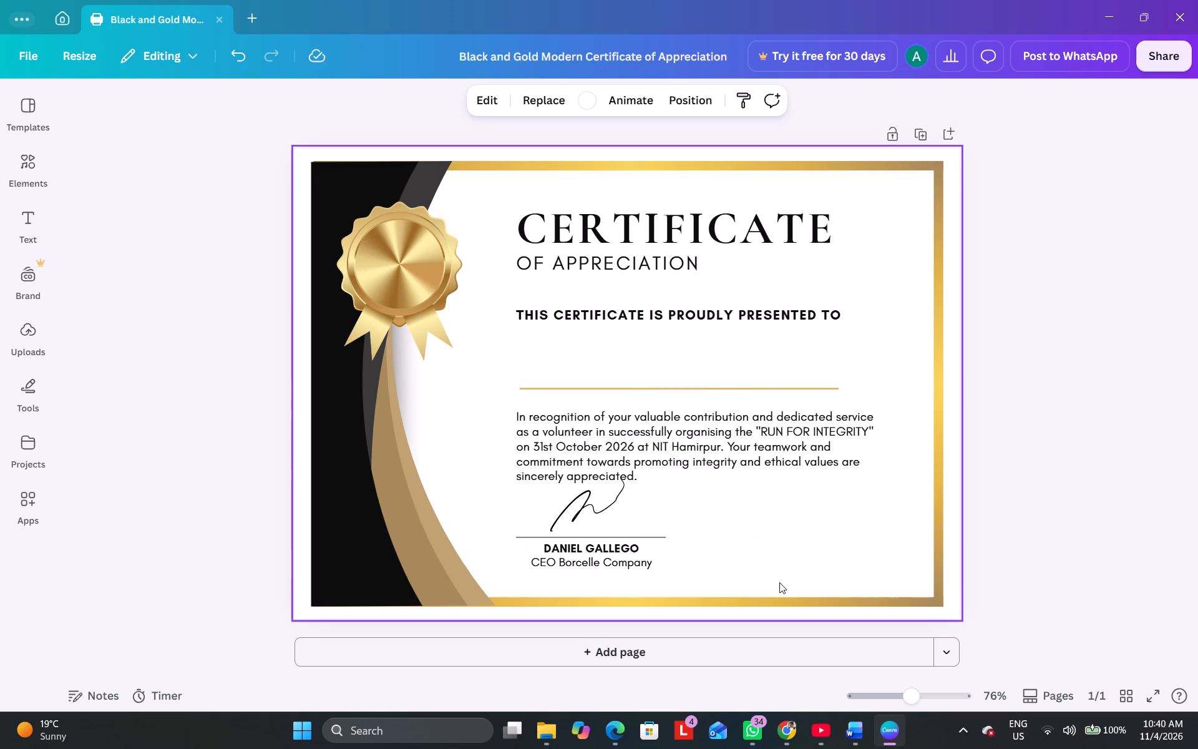
Move the gold name line slightly upward and to the right, closer to "THIS CERTIFICATE IS PROUDLY PRESENTED TO".
{"action": "left_click", "coordinate": [673, 456]}
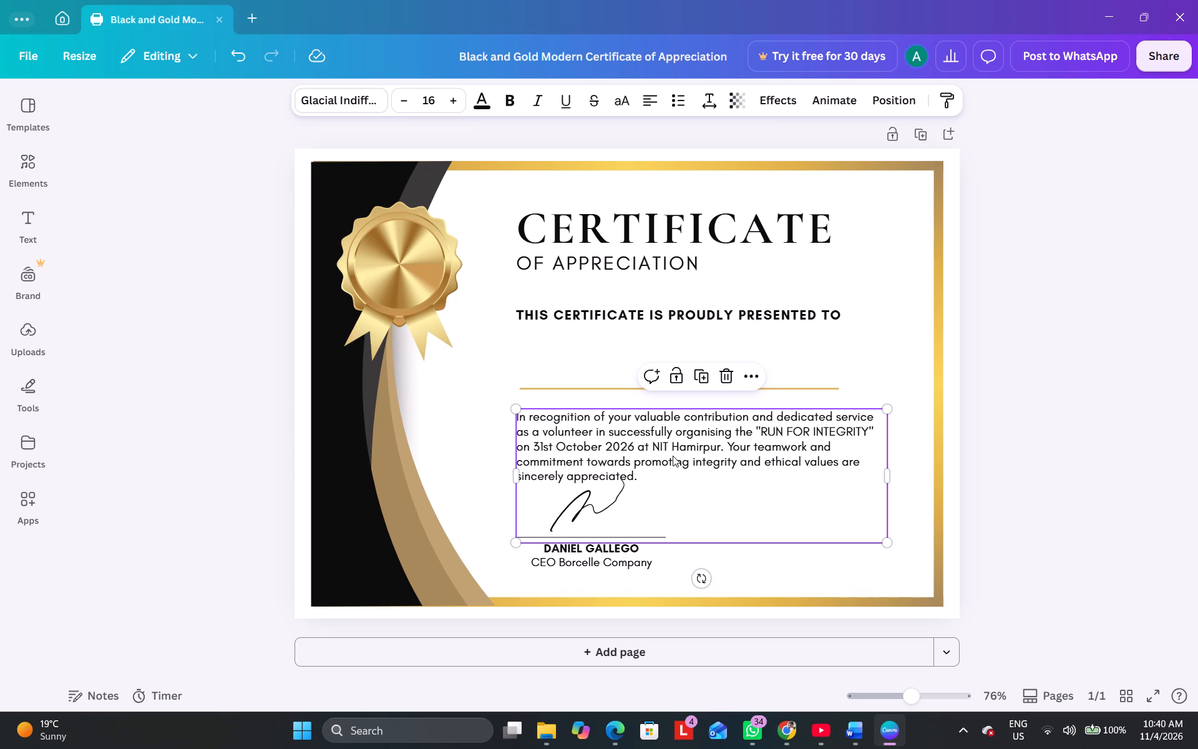
{"action": "left_click", "coordinate": [574, 388]}
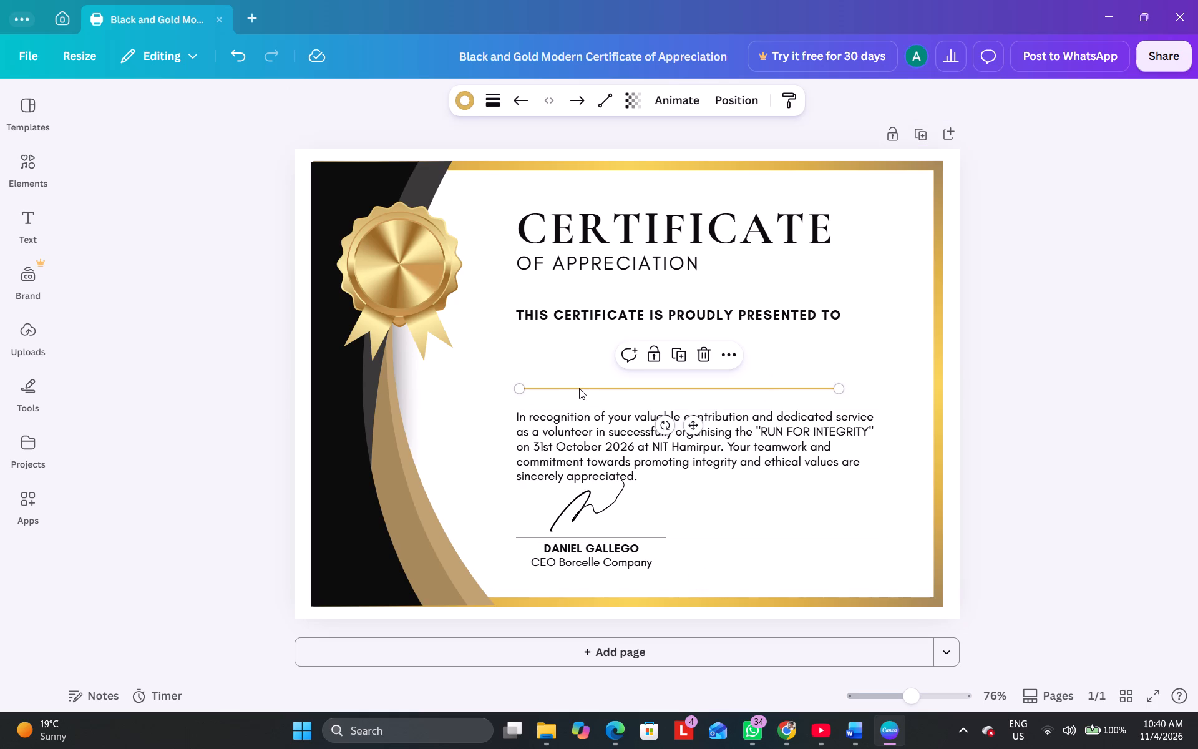
{"action": "left_click_drag", "start_coordinate": [696, 431], "coordinate": [708, 419]}
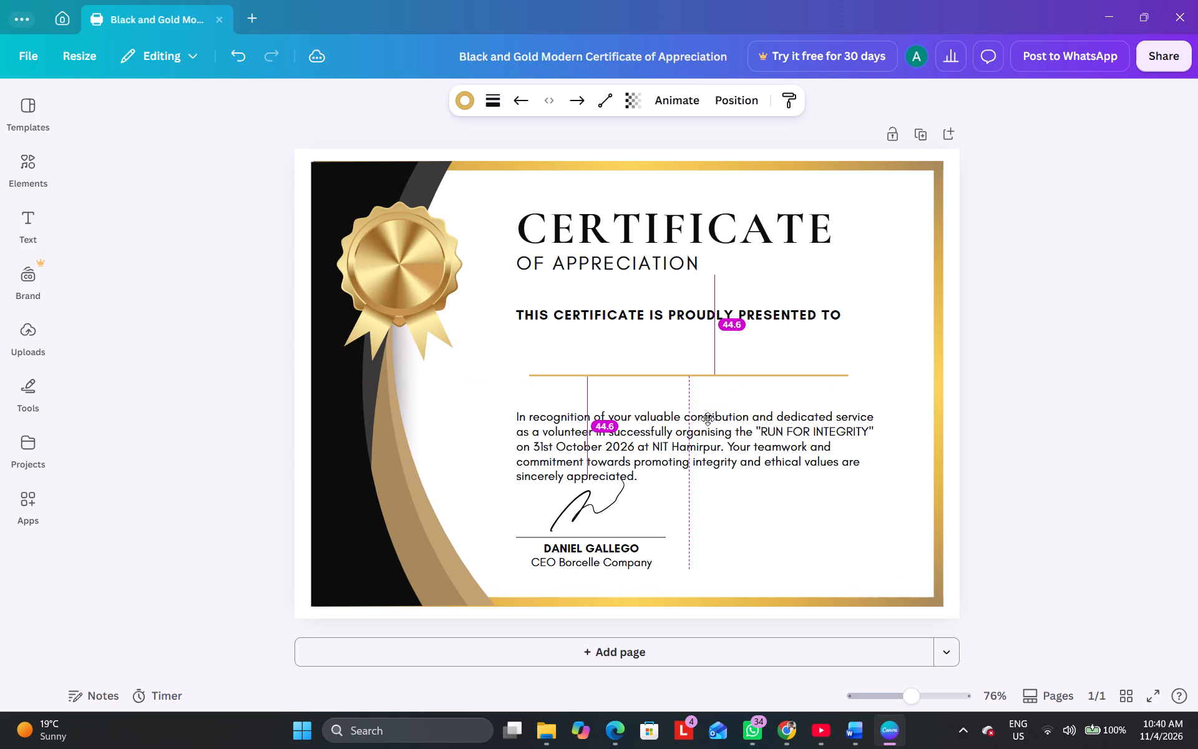
{"action": "left_click_drag", "start_coordinate": [708, 419], "coordinate": [708, 418]}
{"action": "left_click_drag", "start_coordinate": [708, 418], "coordinate": [703, 418]}
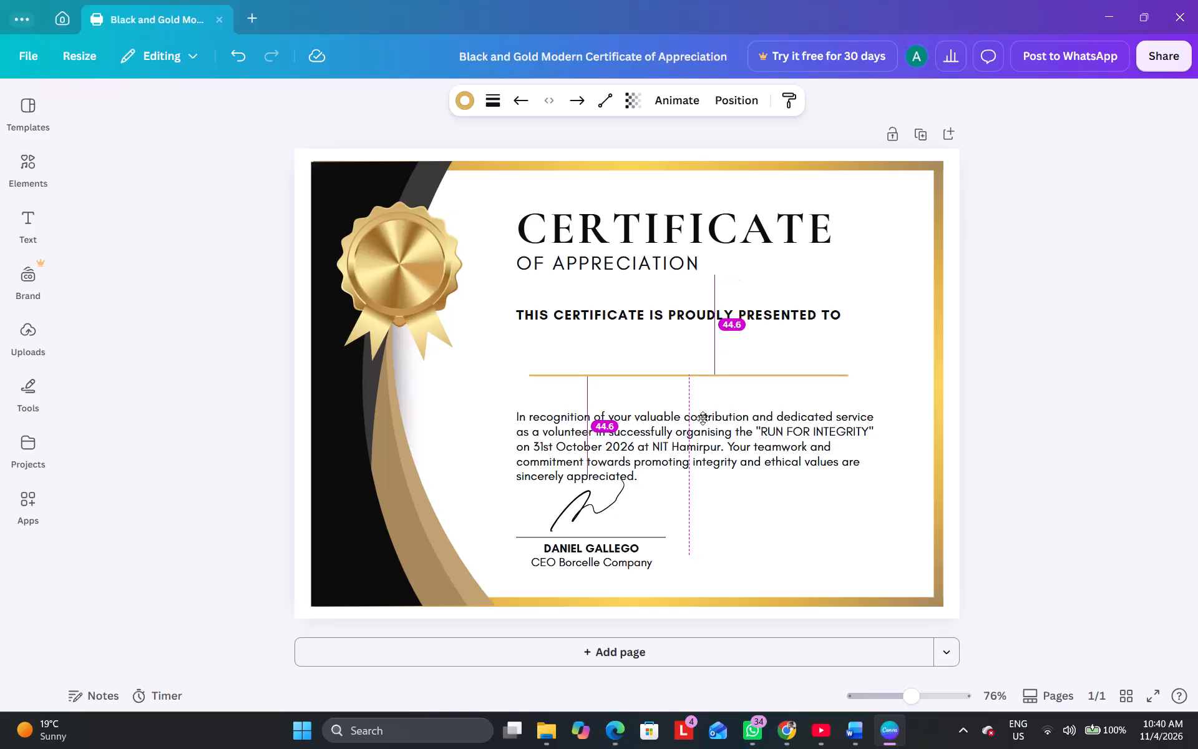
{"action": "left_click_drag", "start_coordinate": [703, 418], "coordinate": [699, 419]}
{"action": "left_click_drag", "start_coordinate": [699, 419], "coordinate": [701, 419]}
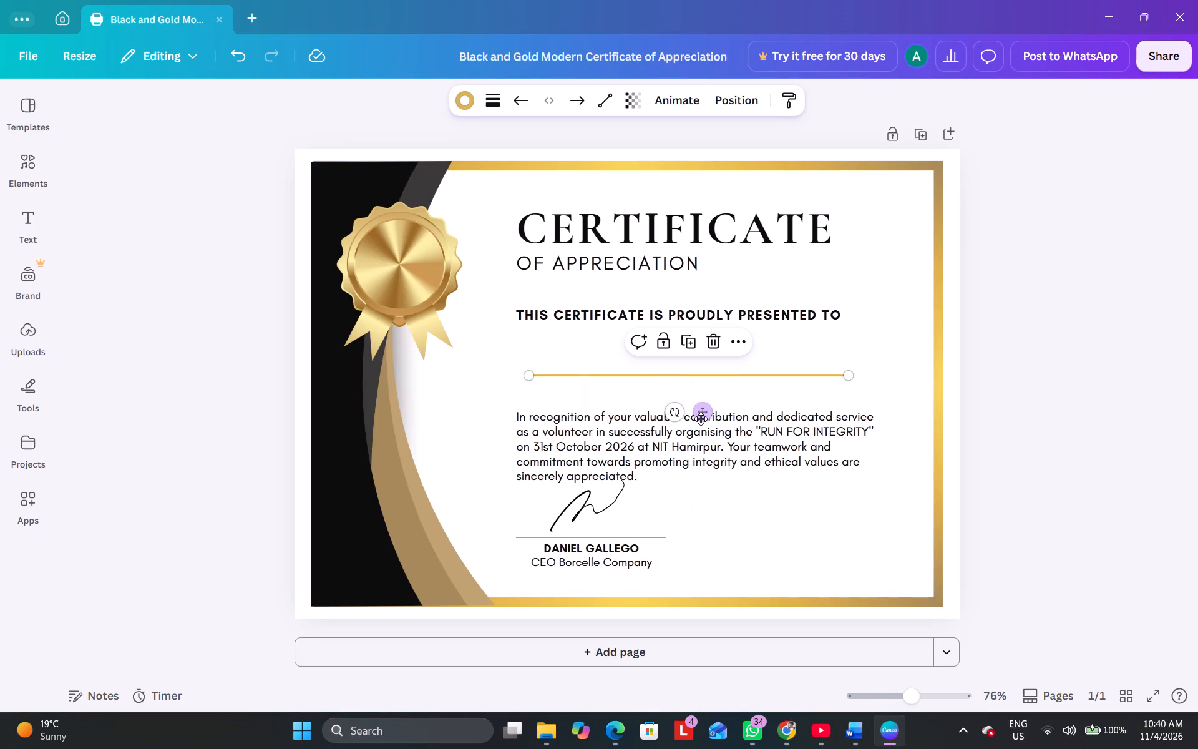
Move the recognition paragraph up to just below the gold line, clear of the signature and left-aligned with the heading.
{"action": "left_click", "coordinate": [723, 486]}
{"action": "left_click_drag", "start_coordinate": [723, 486], "coordinate": [724, 463]}
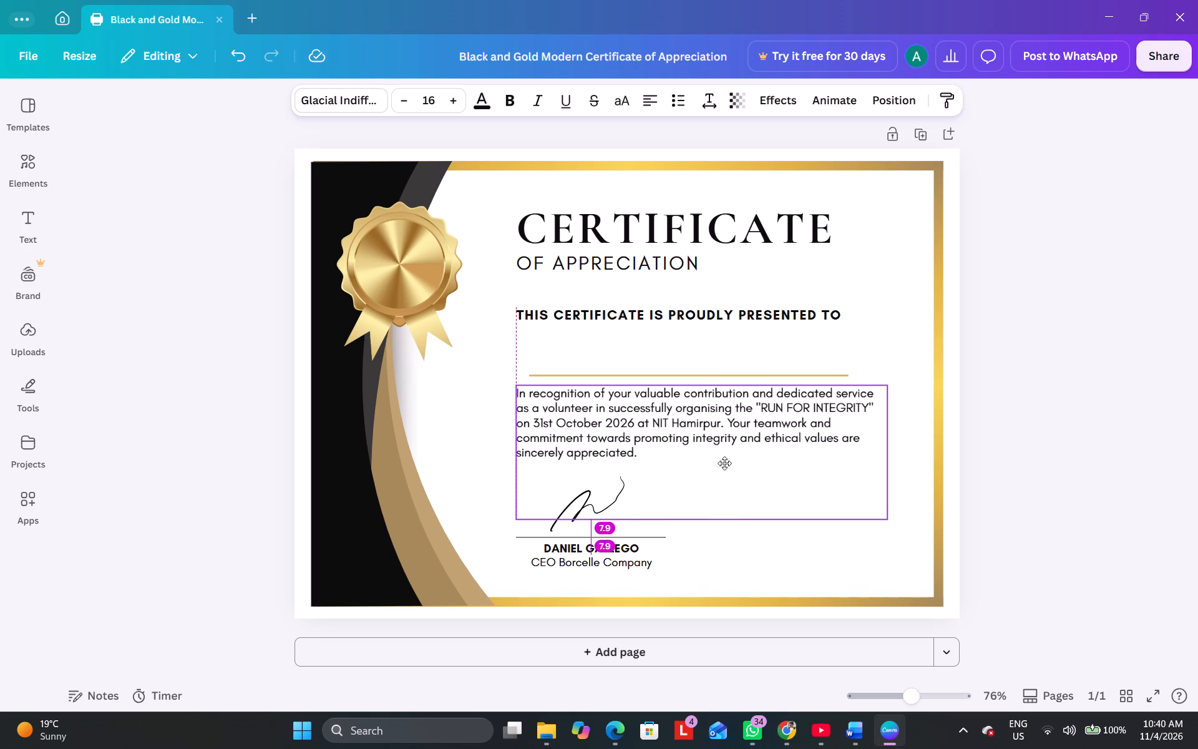
{"action": "left_click_drag", "start_coordinate": [724, 463], "coordinate": [724, 463]}
{"action": "left_click_drag", "start_coordinate": [724, 463], "coordinate": [724, 464]}
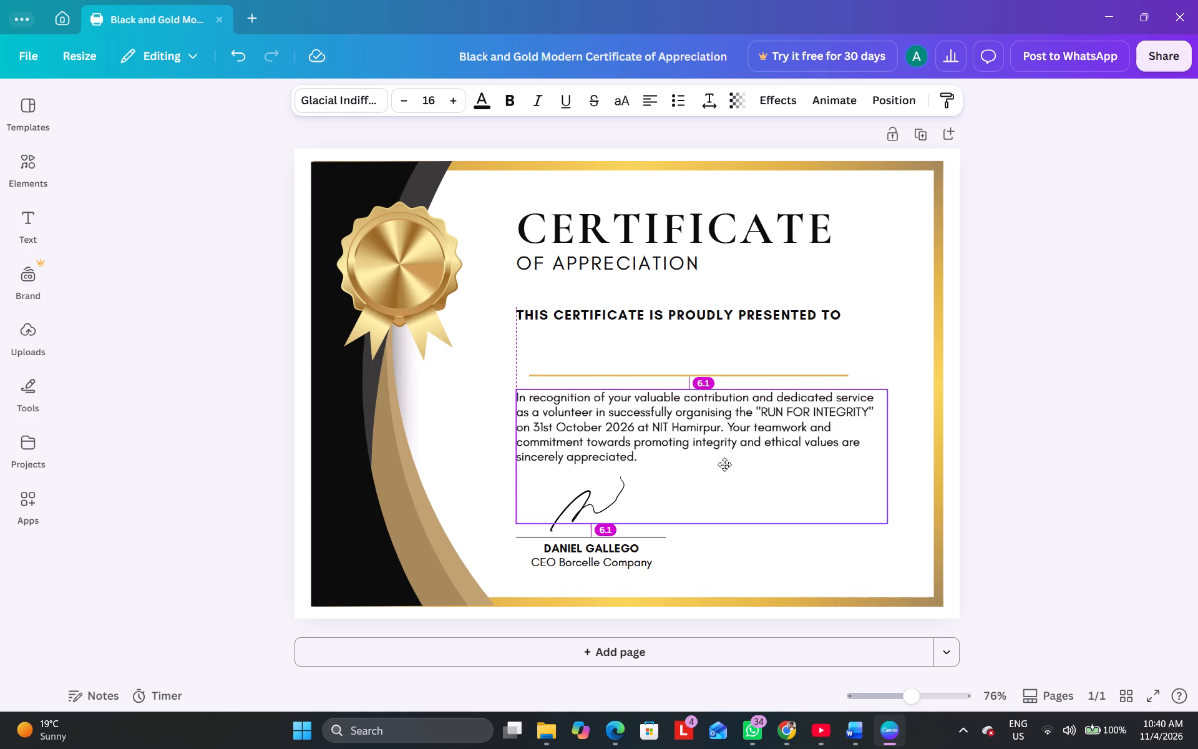
{"action": "left_click_drag", "start_coordinate": [724, 464], "coordinate": [724, 464]}
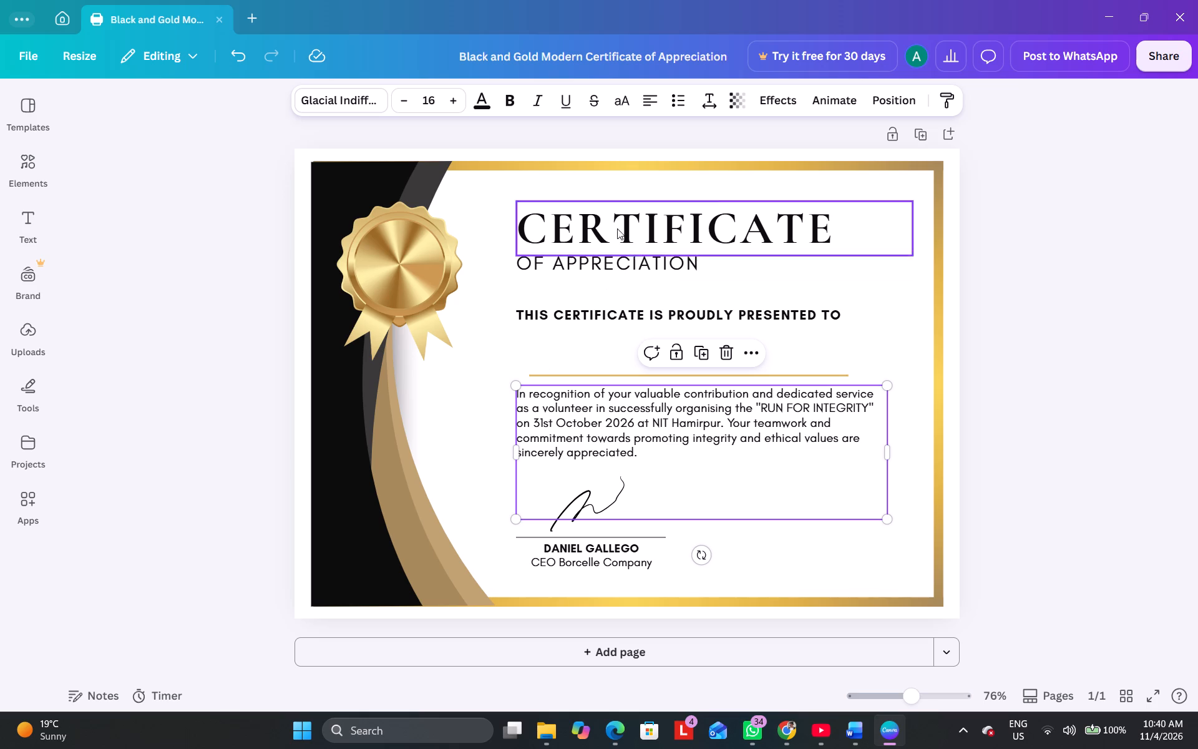
Set the recognition paragraph's text alignment to justified.
{"action": "left_click", "coordinate": [645, 101]}
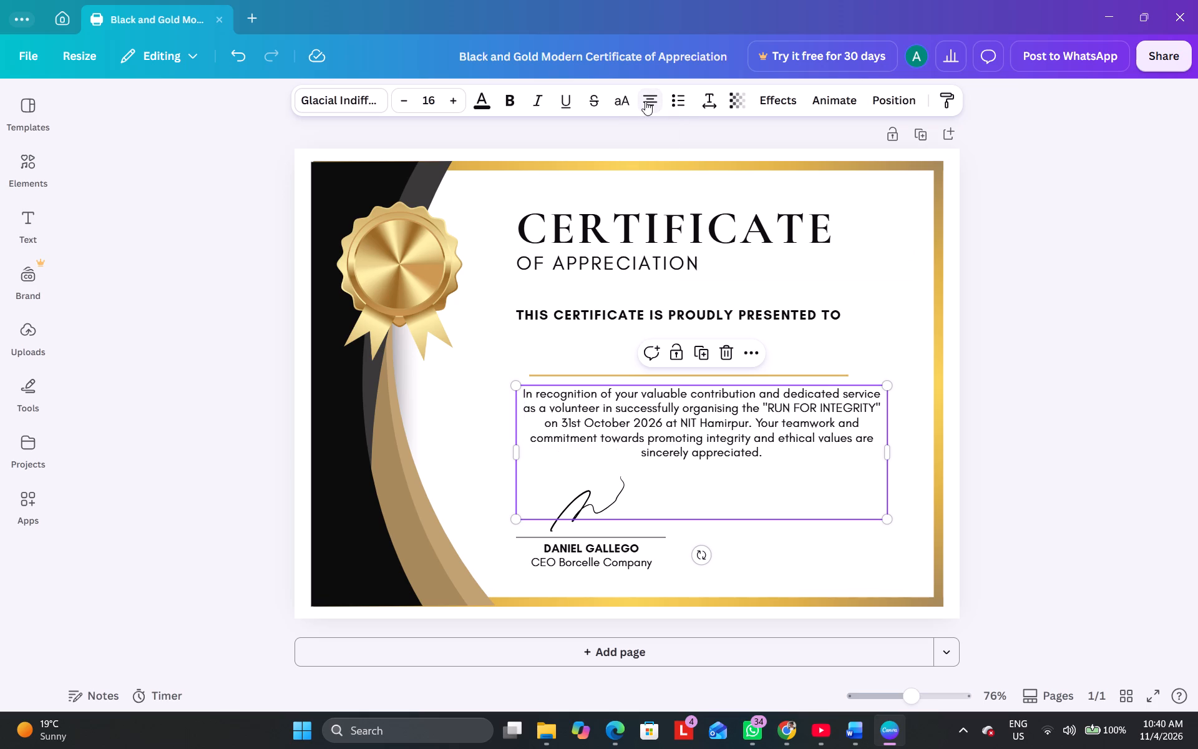
{"action": "left_click", "coordinate": [648, 105]}
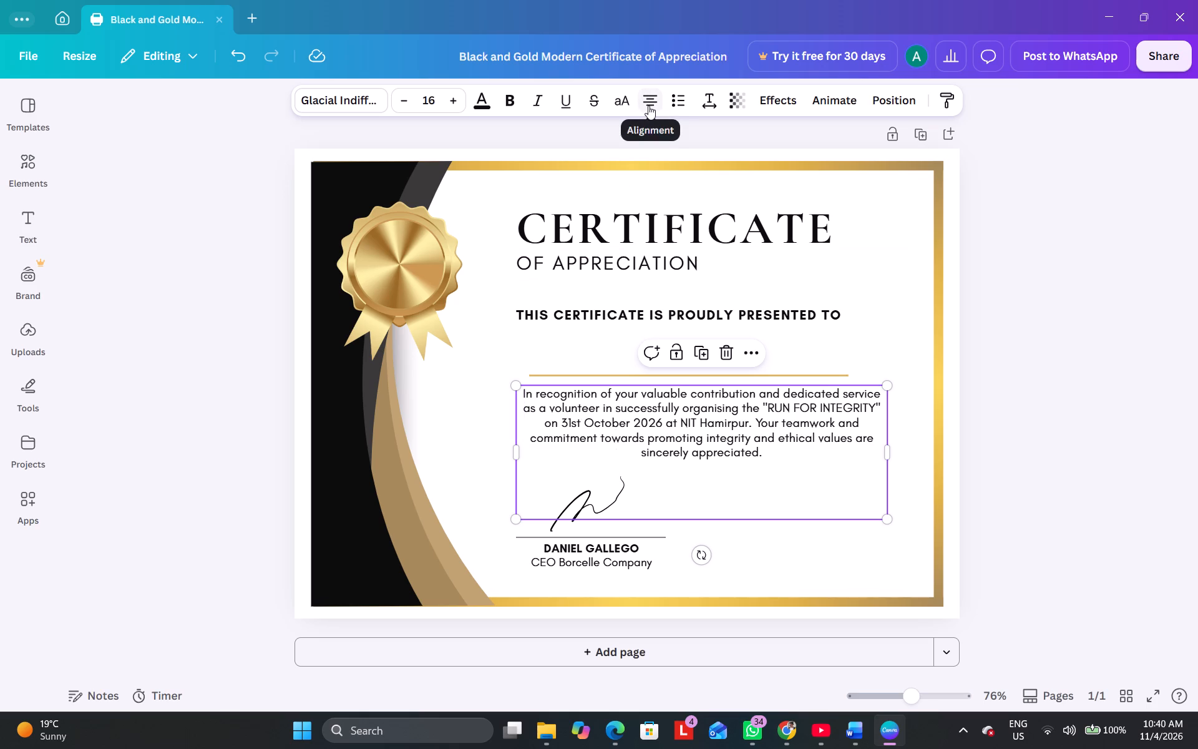
{"action": "left_click", "coordinate": [648, 105]}
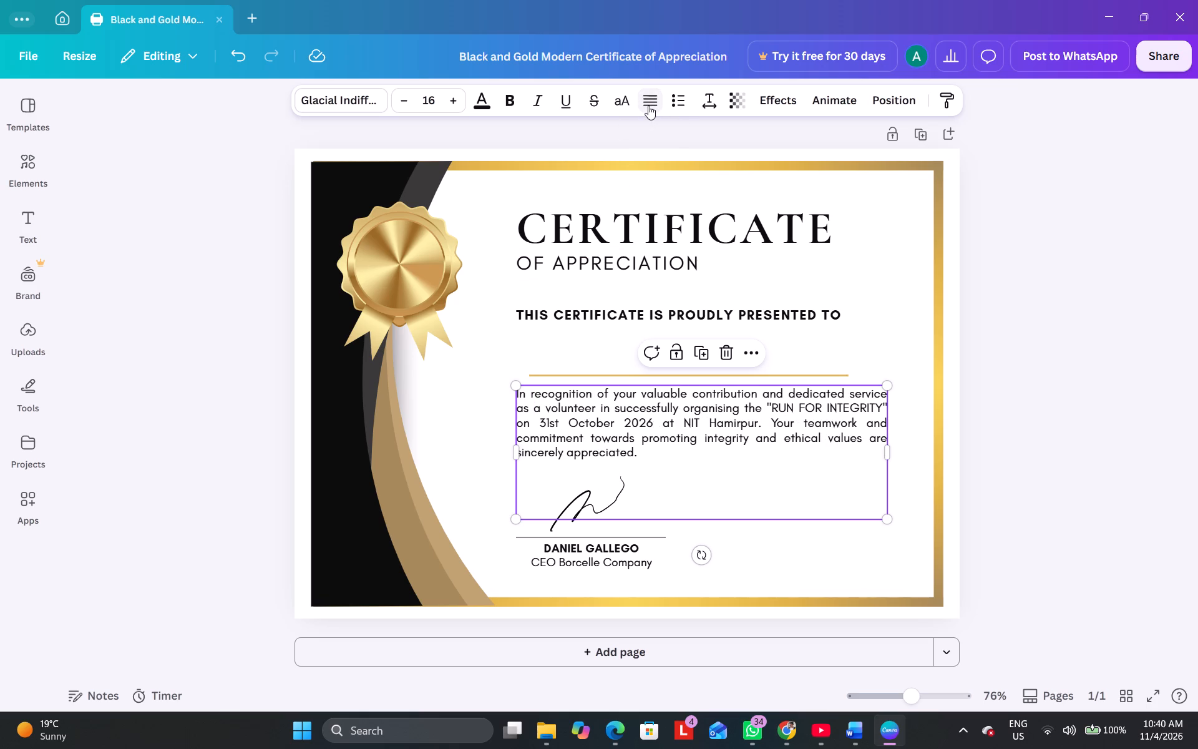
Change the recognition paragraph's text alignment to centred.
{"action": "left_click", "coordinate": [648, 105]}
{"action": "left_click", "coordinate": [648, 105]}
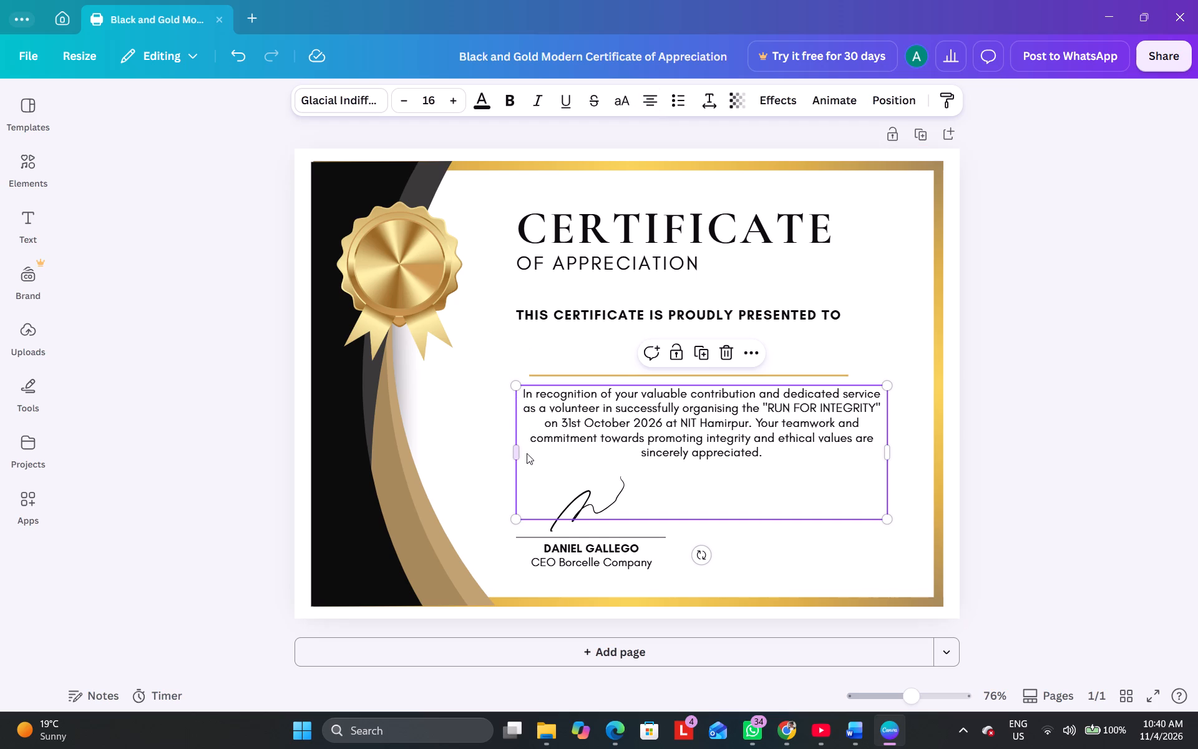
Widen the recognition paragraph's text box on both sides so its wording fits on four lines with "31st October" kept together.
{"action": "left_click_drag", "start_coordinate": [515, 454], "coordinate": [480, 446]}
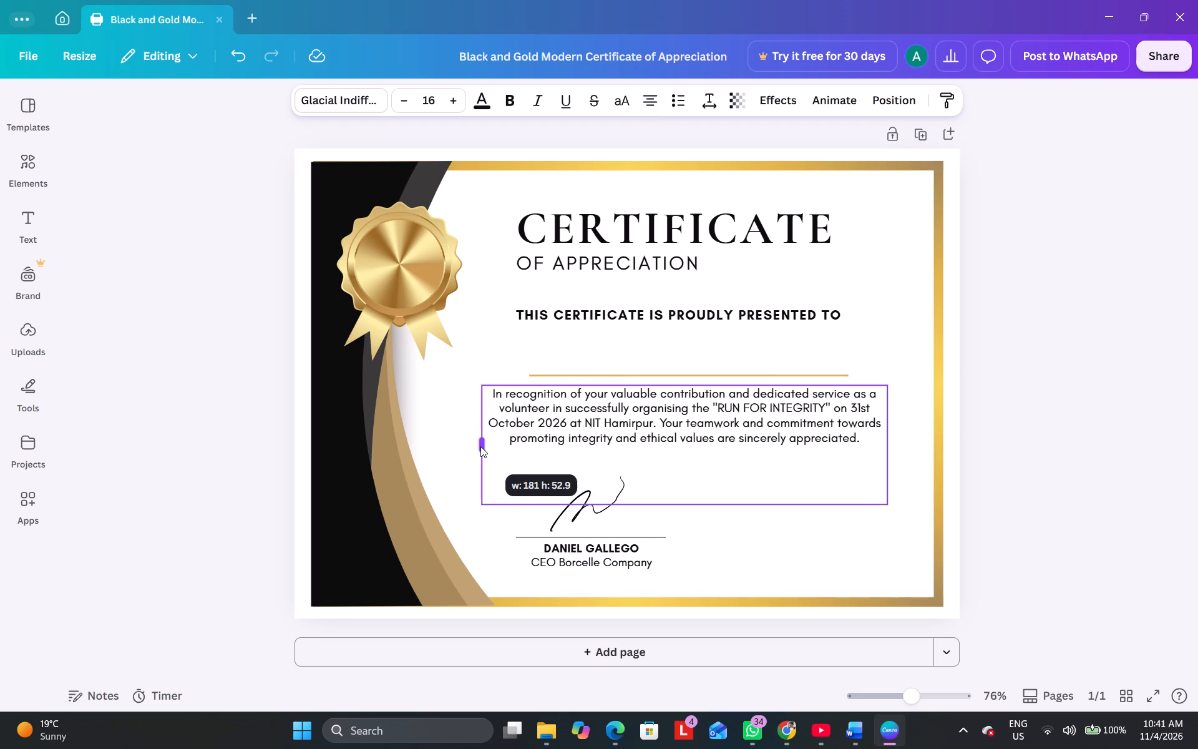
{"action": "left_click_drag", "start_coordinate": [480, 446], "coordinate": [480, 444]}
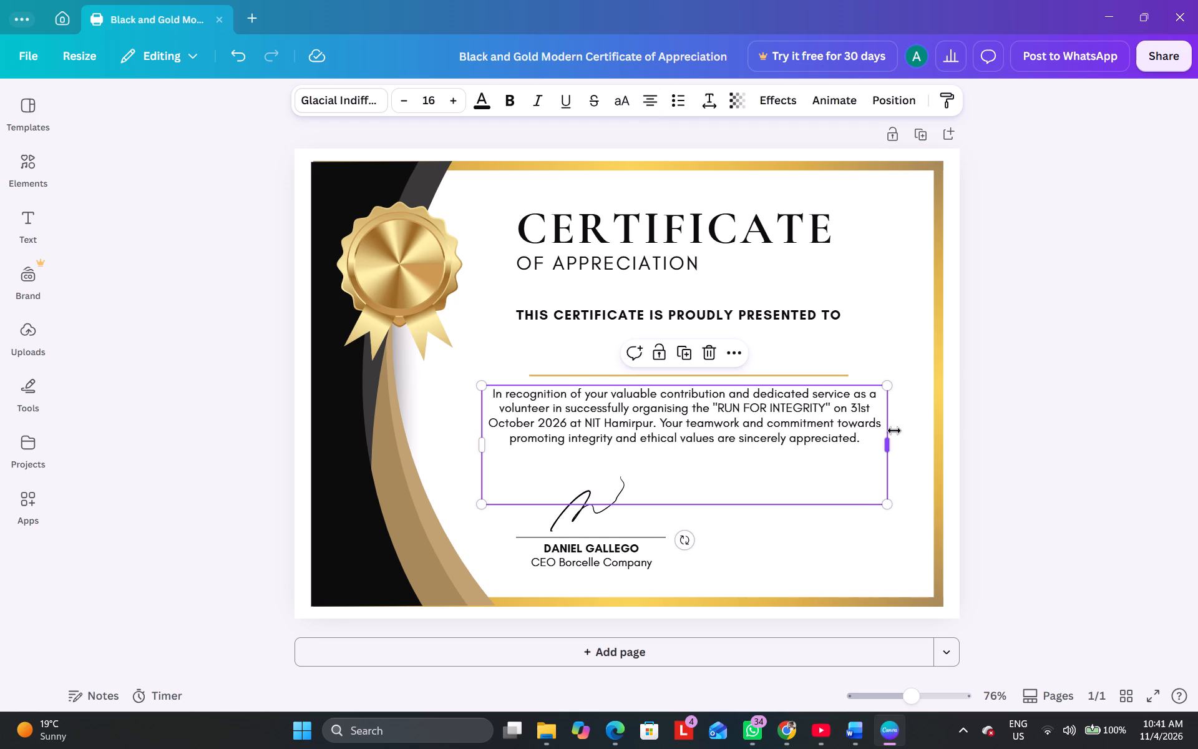
{"action": "left_click_drag", "start_coordinate": [890, 443], "coordinate": [903, 443]}
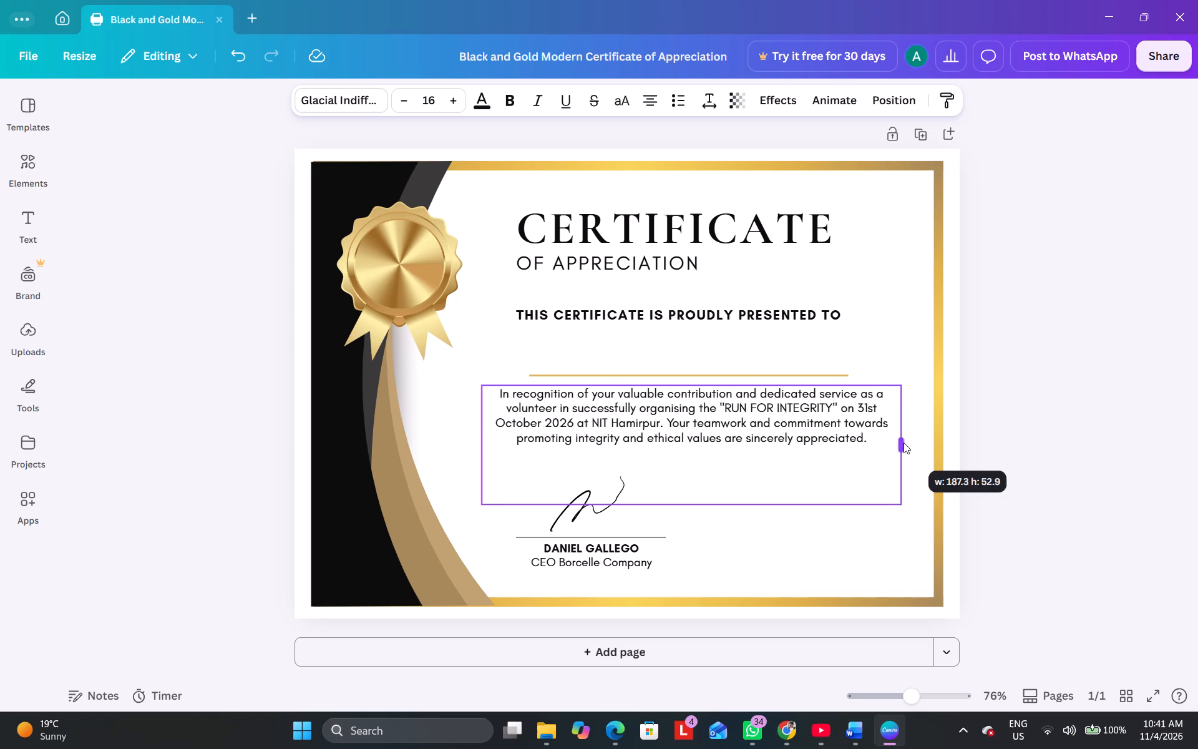
{"action": "left_click_drag", "start_coordinate": [903, 443], "coordinate": [908, 443]}
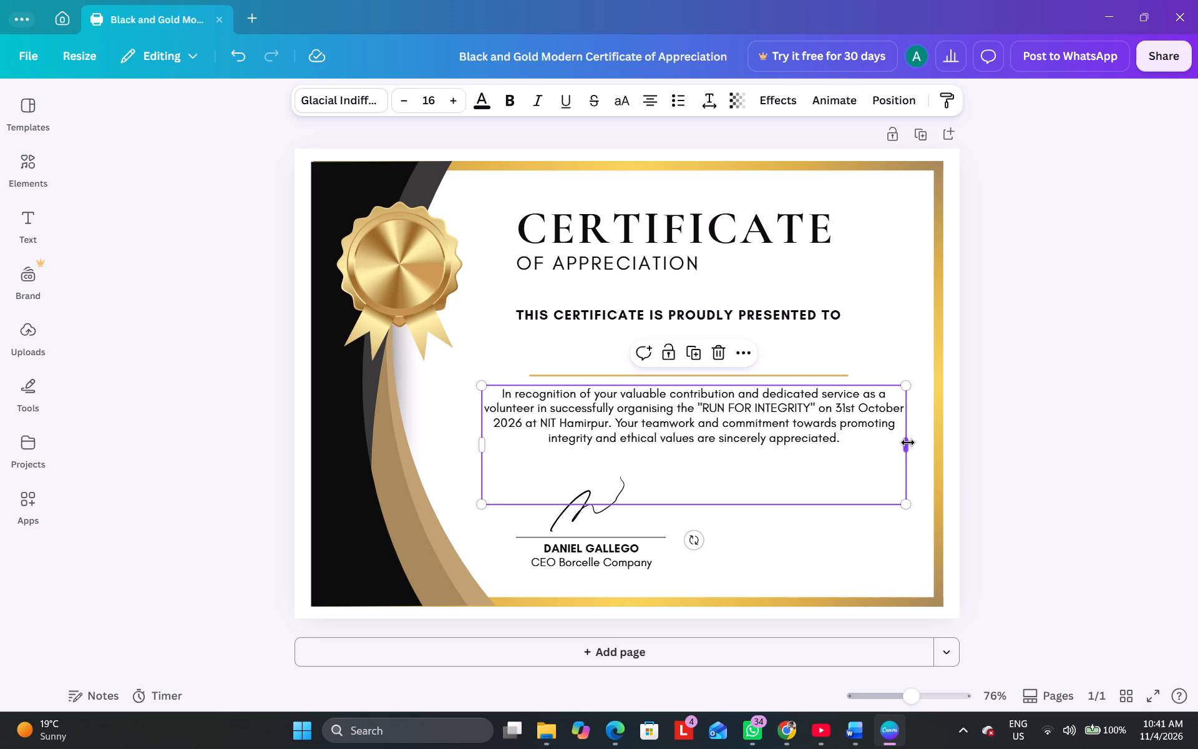
{"action": "left_click", "coordinate": [850, 557]}
Delete the template's "CEO Borcelle Company" text, the signatory name above it and the handwritten signature, keeping the signature line.
{"action": "left_click", "coordinate": [603, 562]}
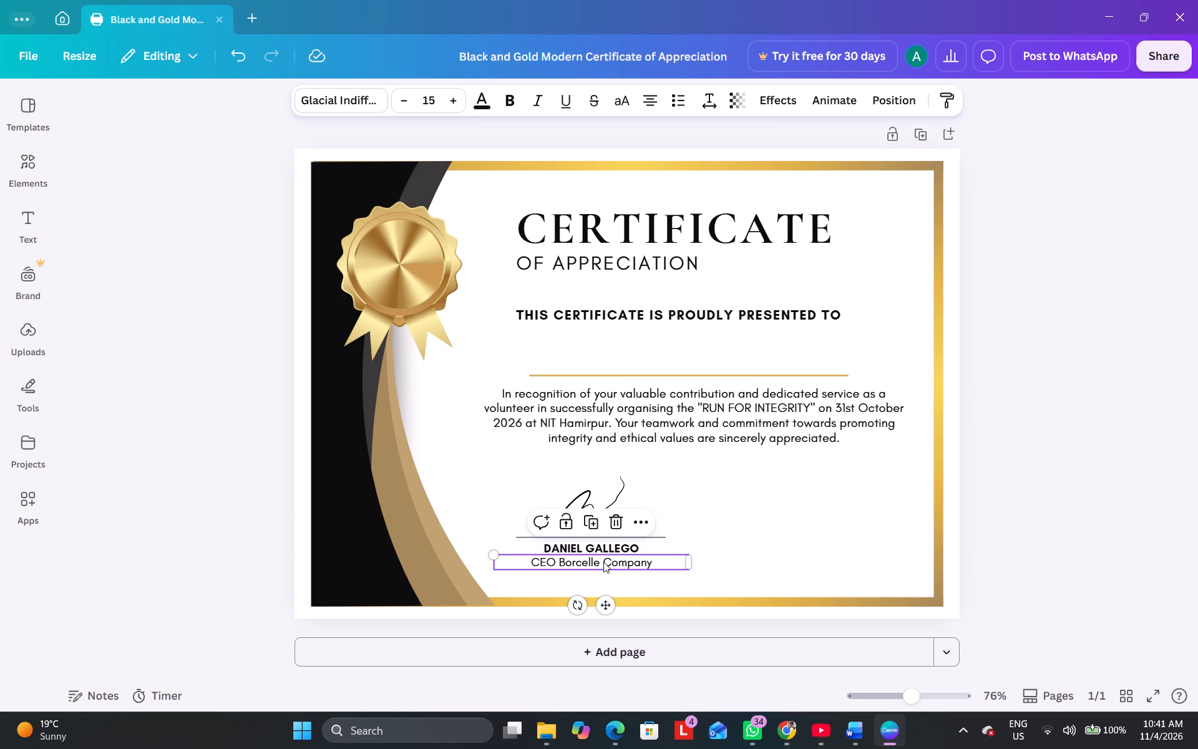
{"action": "key", "text": "BackSpace"}
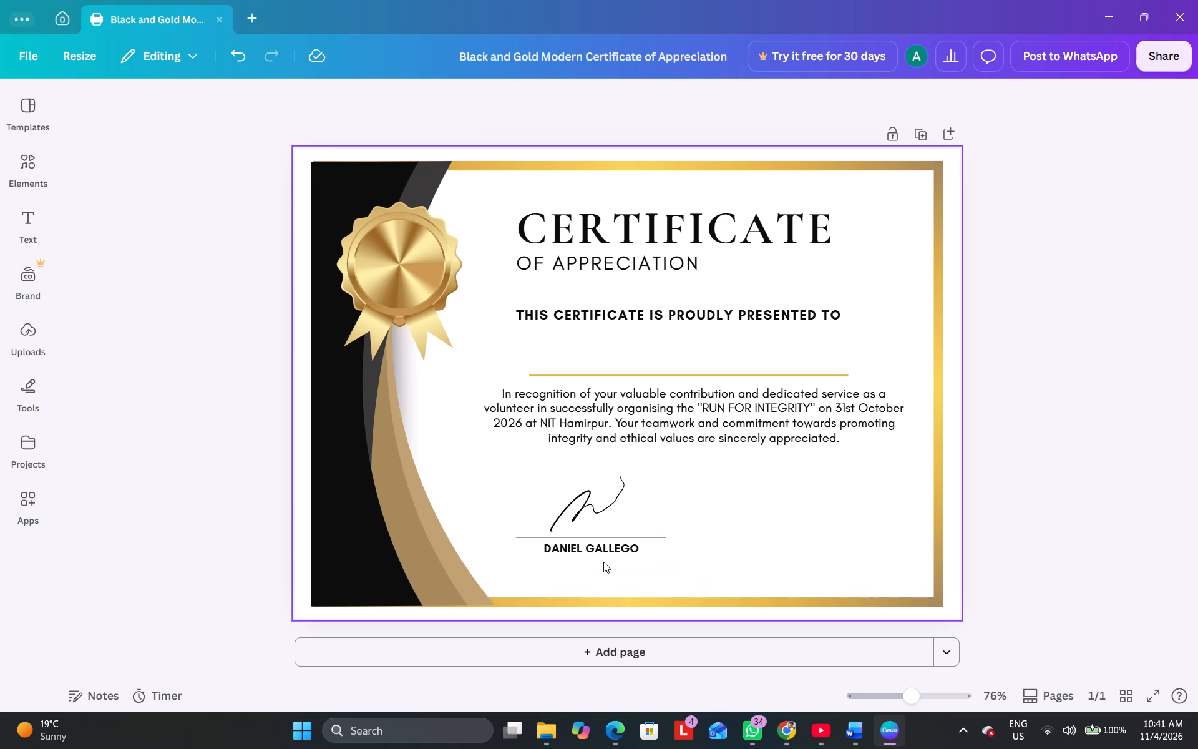
{"action": "left_click", "coordinate": [604, 556]}
{"action": "key", "text": "BackSpace"}
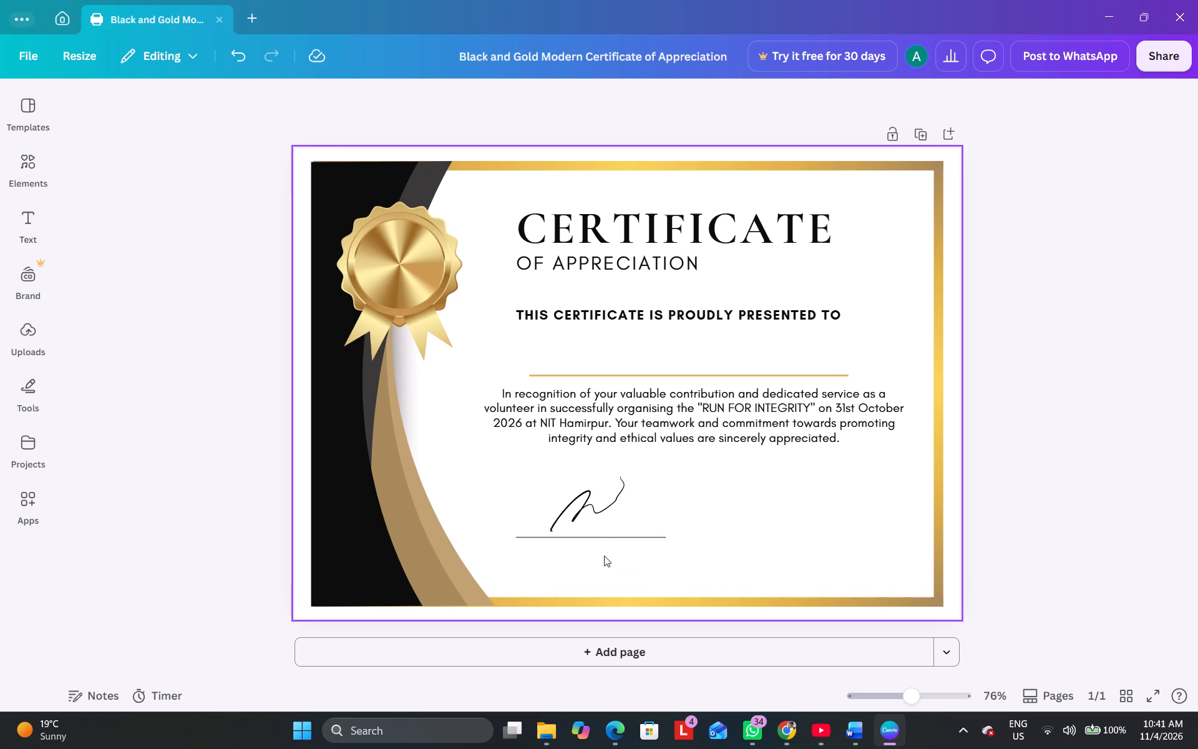
{"action": "key", "text": "BackSpace"}
{"action": "left_click", "coordinate": [585, 527]}
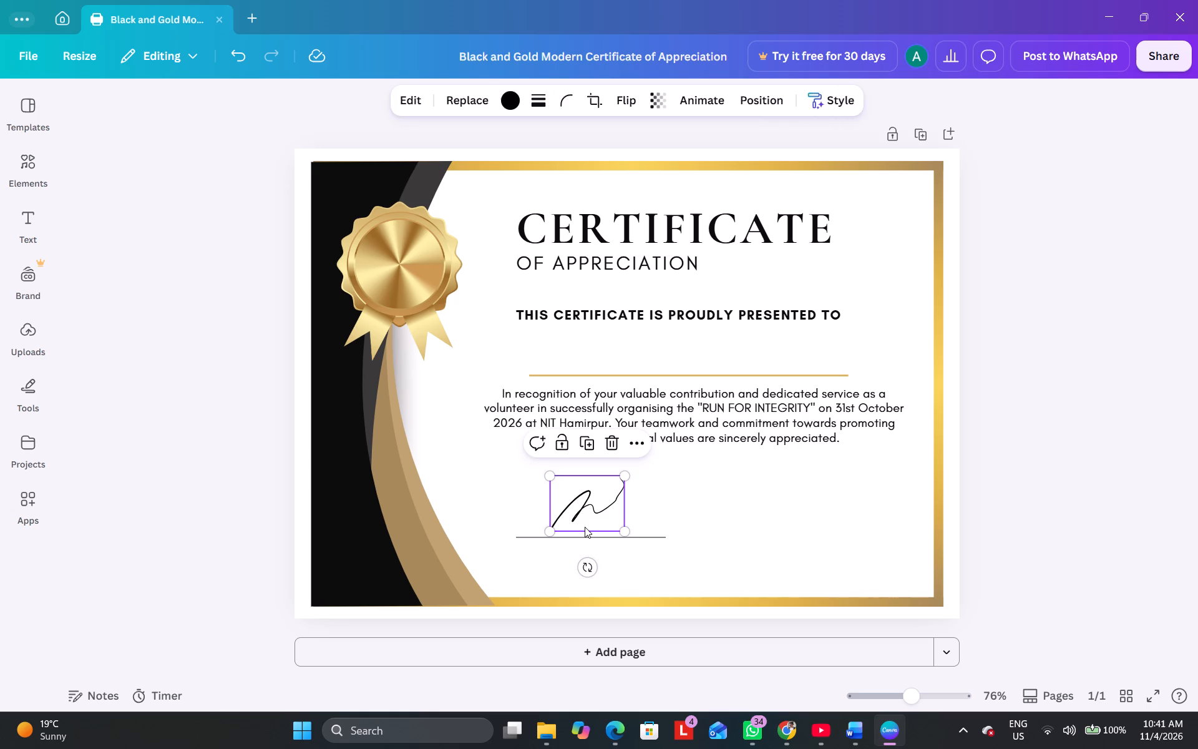
{"action": "key", "text": "BackSpace"}
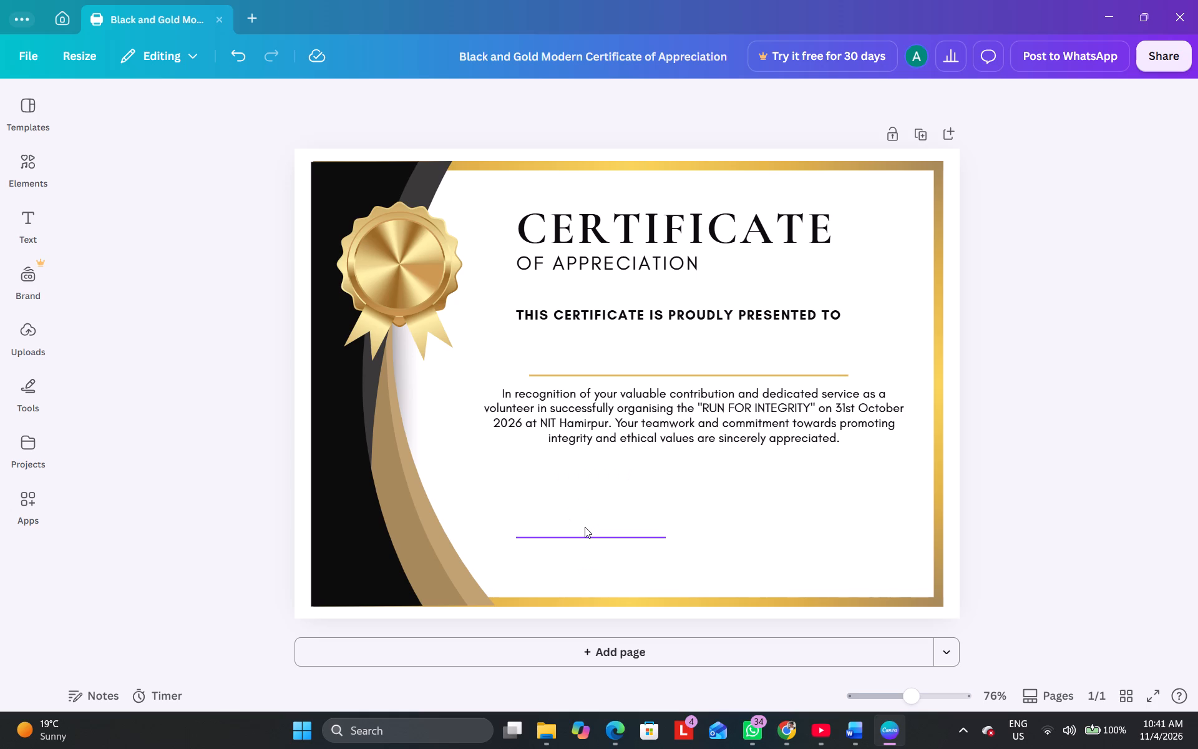
Move the signature line to start level with the recognition paragraph's left edge and shorten it to about 50, keeping it horizontal.
{"action": "left_click", "coordinate": [550, 536]}
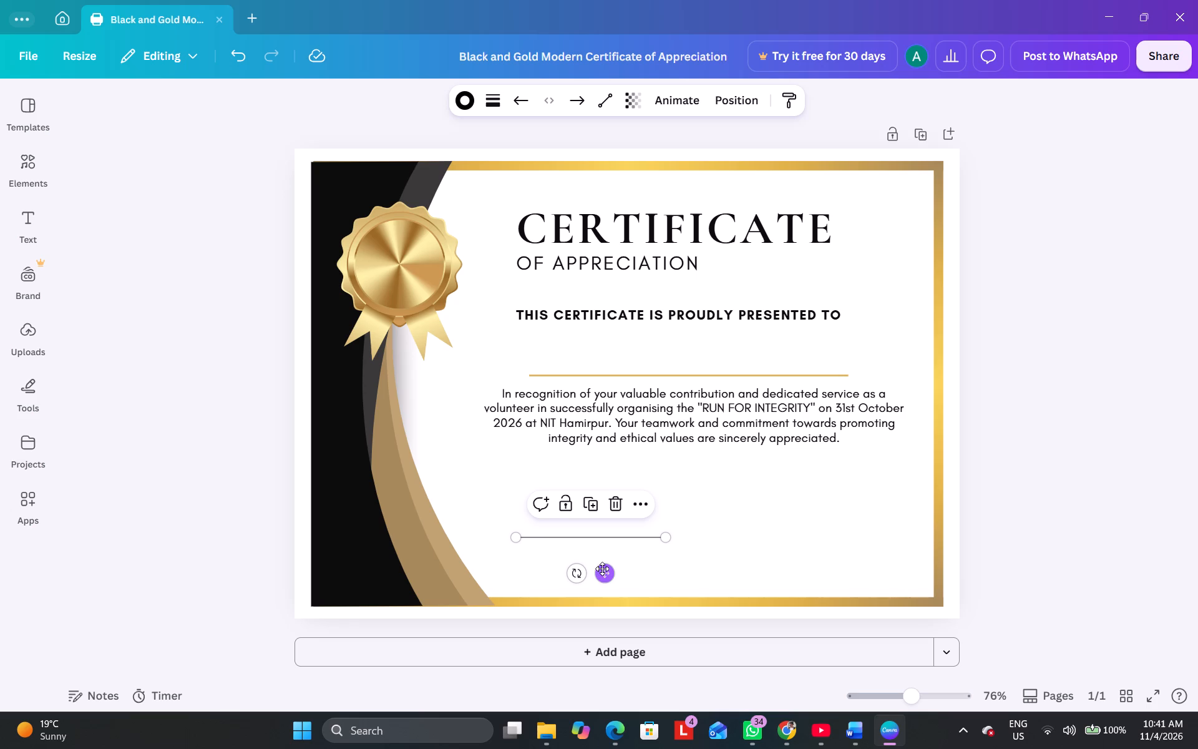
{"action": "left_click_drag", "start_coordinate": [600, 569], "coordinate": [566, 573]}
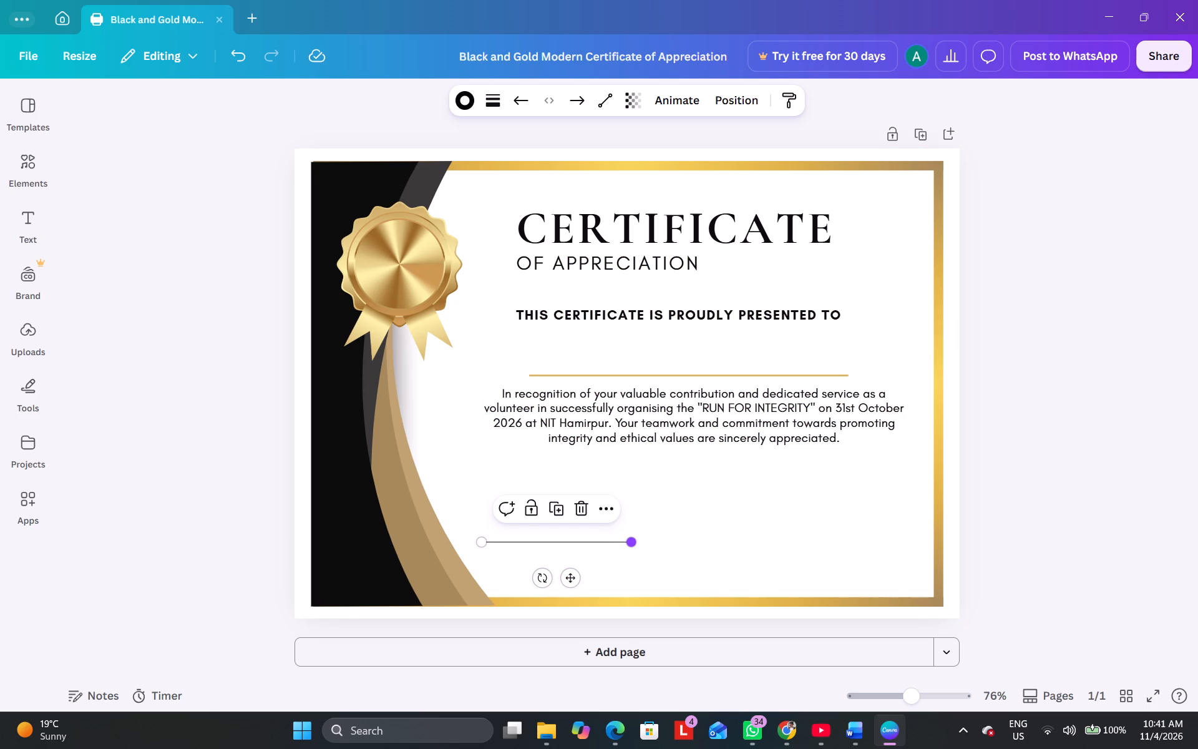
{"action": "left_click_drag", "start_coordinate": [633, 544], "coordinate": [597, 544]}
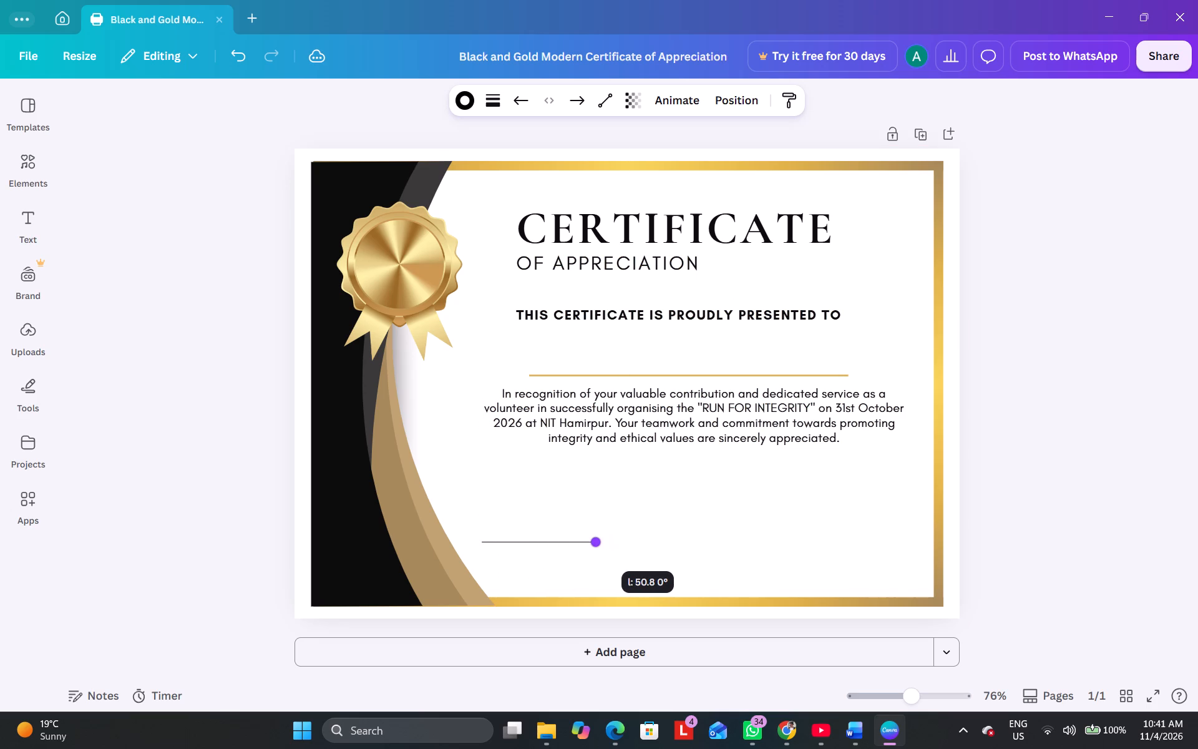
{"action": "left_click_drag", "start_coordinate": [597, 544], "coordinate": [596, 544]}
{"action": "left_click_drag", "start_coordinate": [596, 544], "coordinate": [595, 542]}
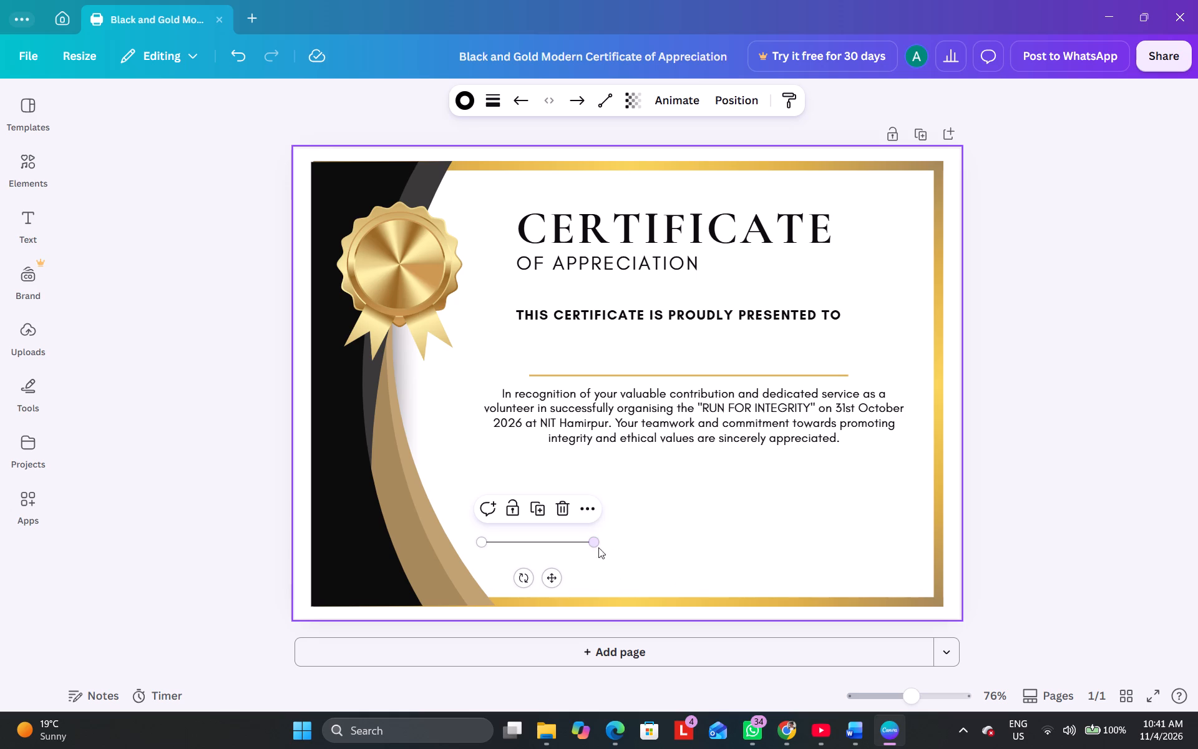
Copy the shortened signature line and paste two copies of it onto the certificate.
{"action": "left_click", "coordinate": [585, 509]}
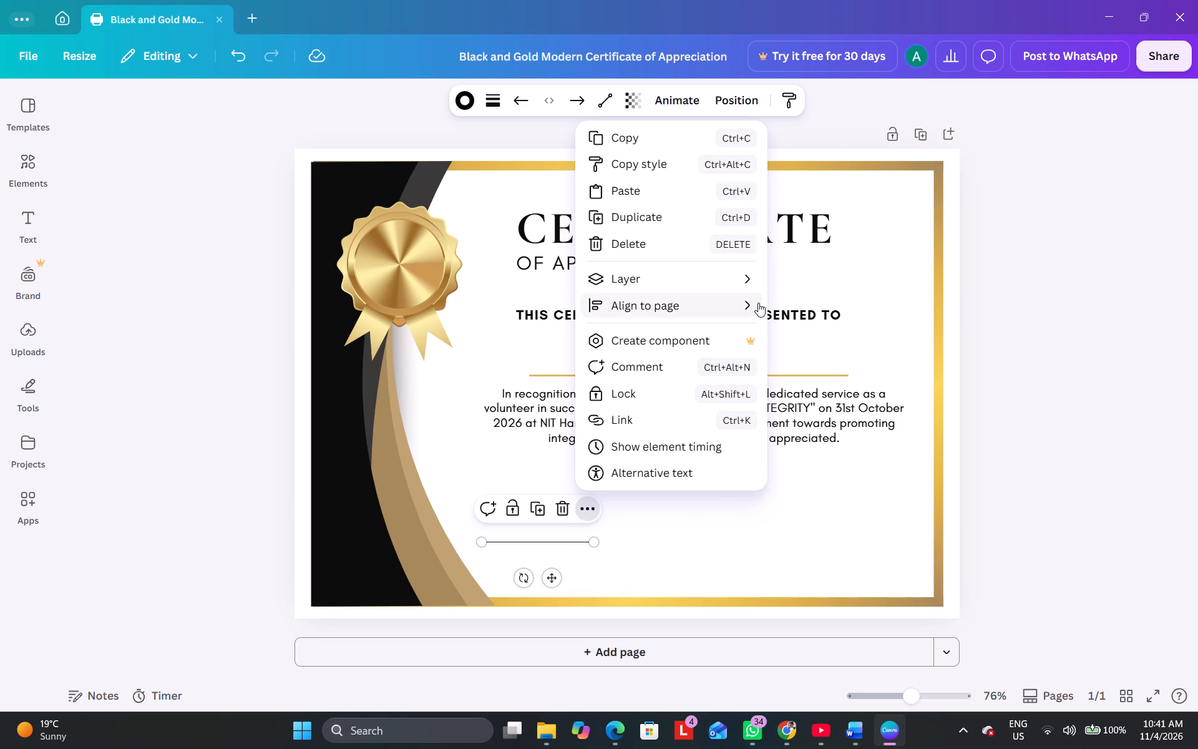
{"action": "left_click", "coordinate": [610, 137]}
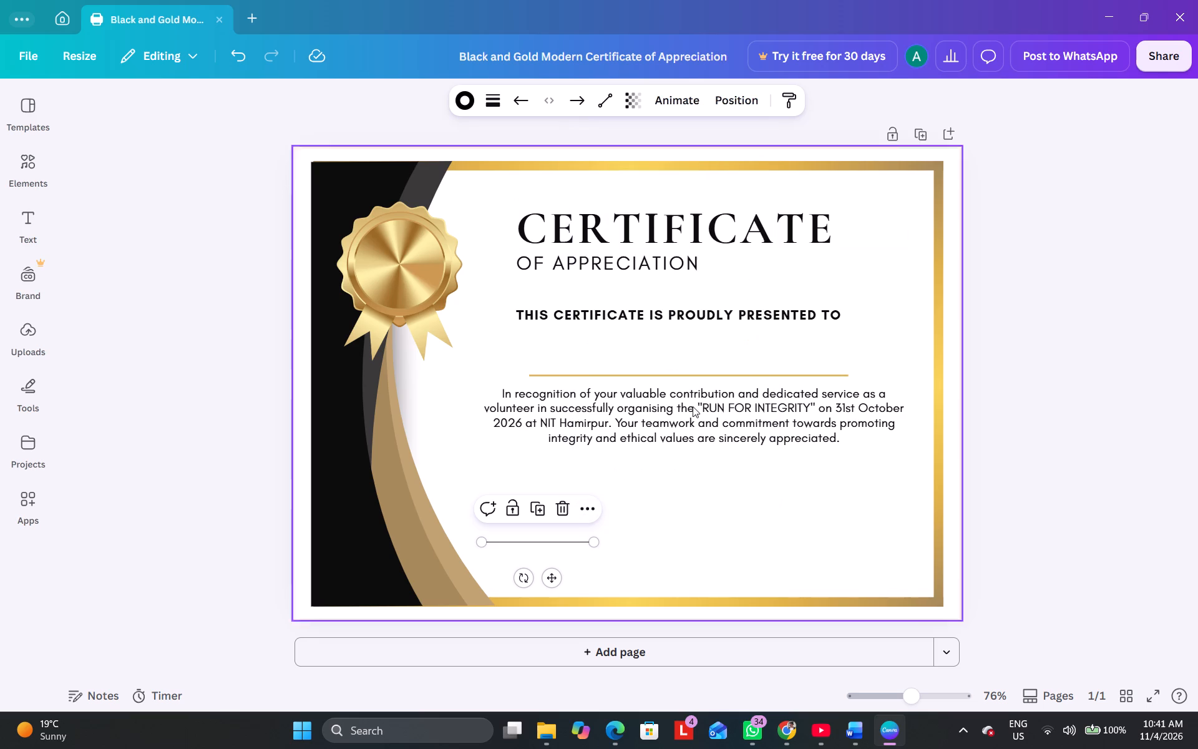
{"action": "left_click", "coordinate": [659, 549]}
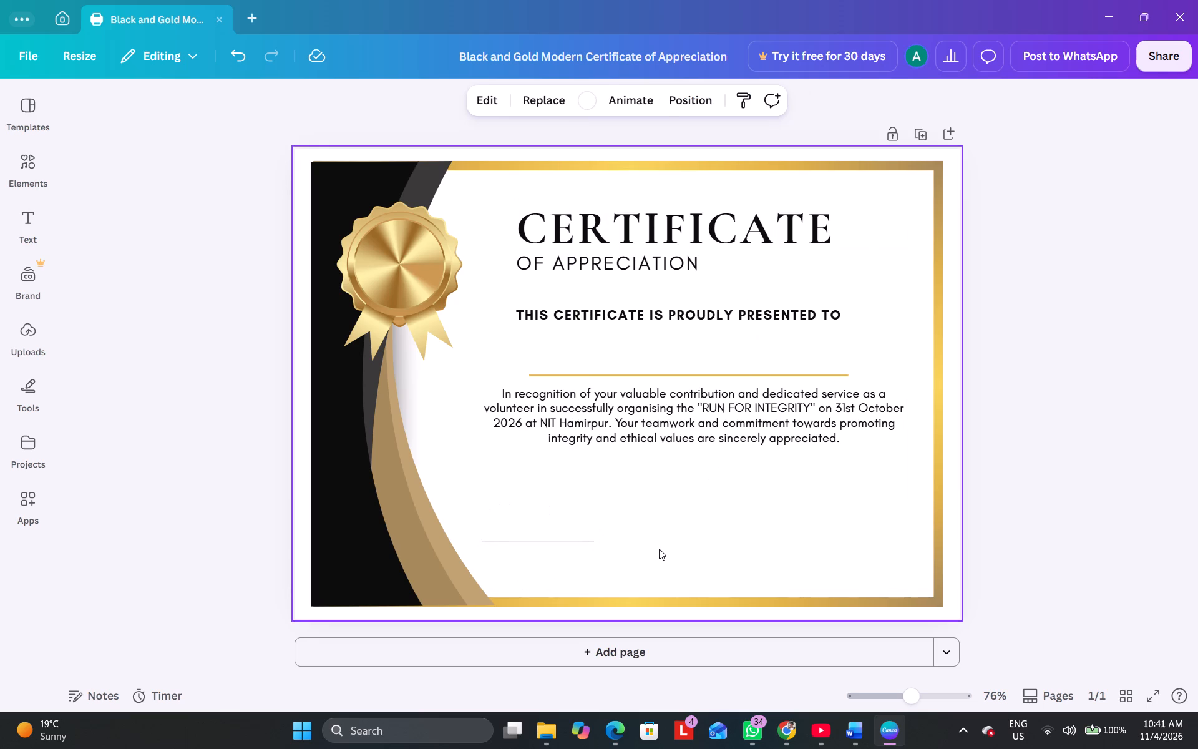
{"action": "key", "text": "ctrl+v"}
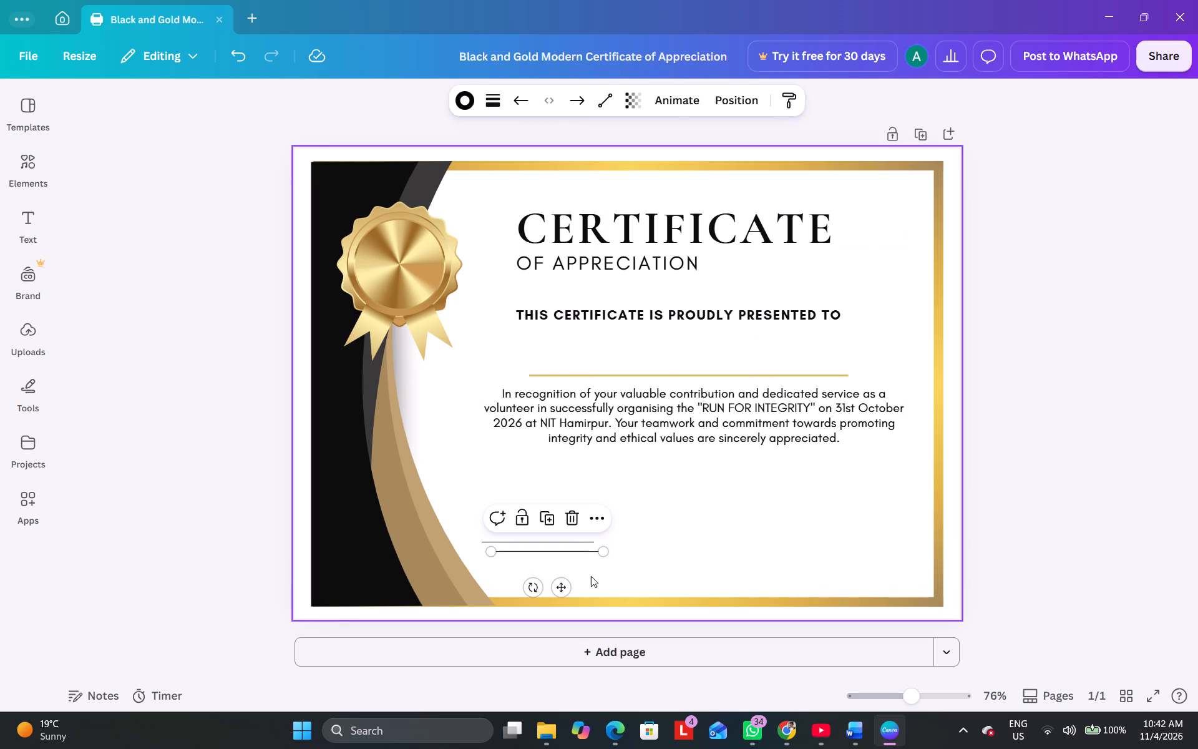
{"action": "key", "text": "ctrl+v"}
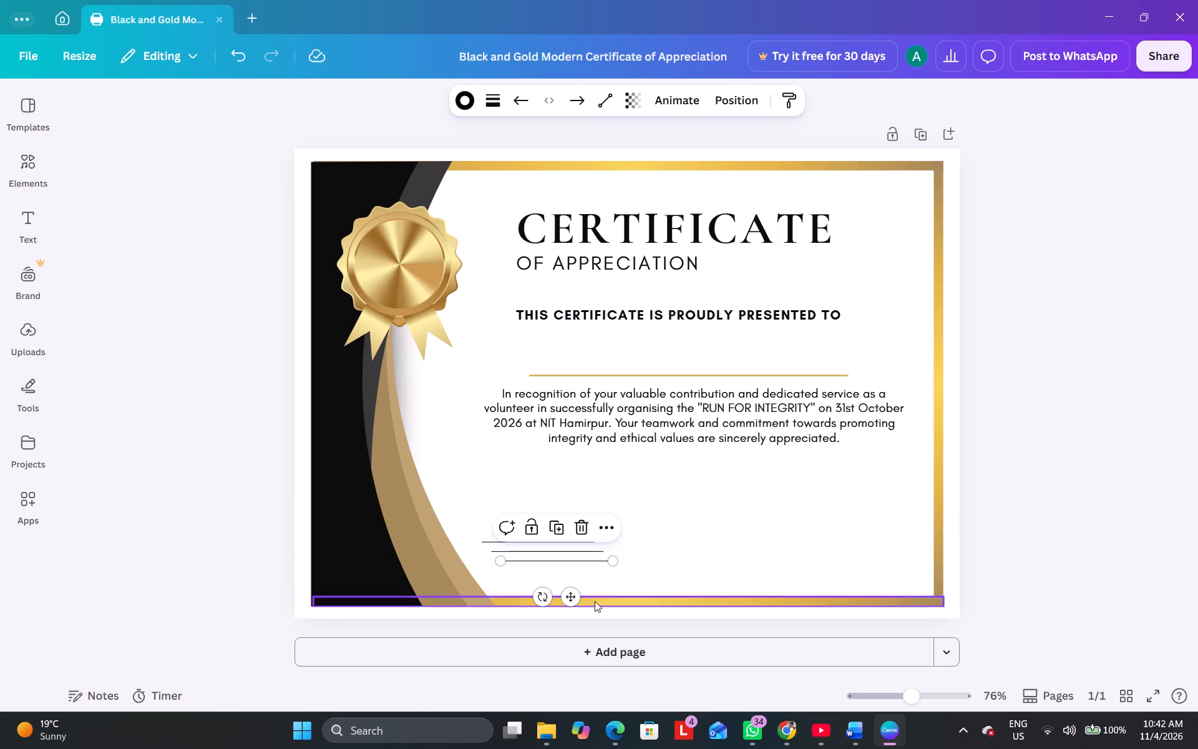
Arrange the three signature lines side by side in one level row near the certificate's bottom, the last ending at the paragraph's right edge.
{"action": "left_click_drag", "start_coordinate": [573, 597], "coordinate": [854, 578]}
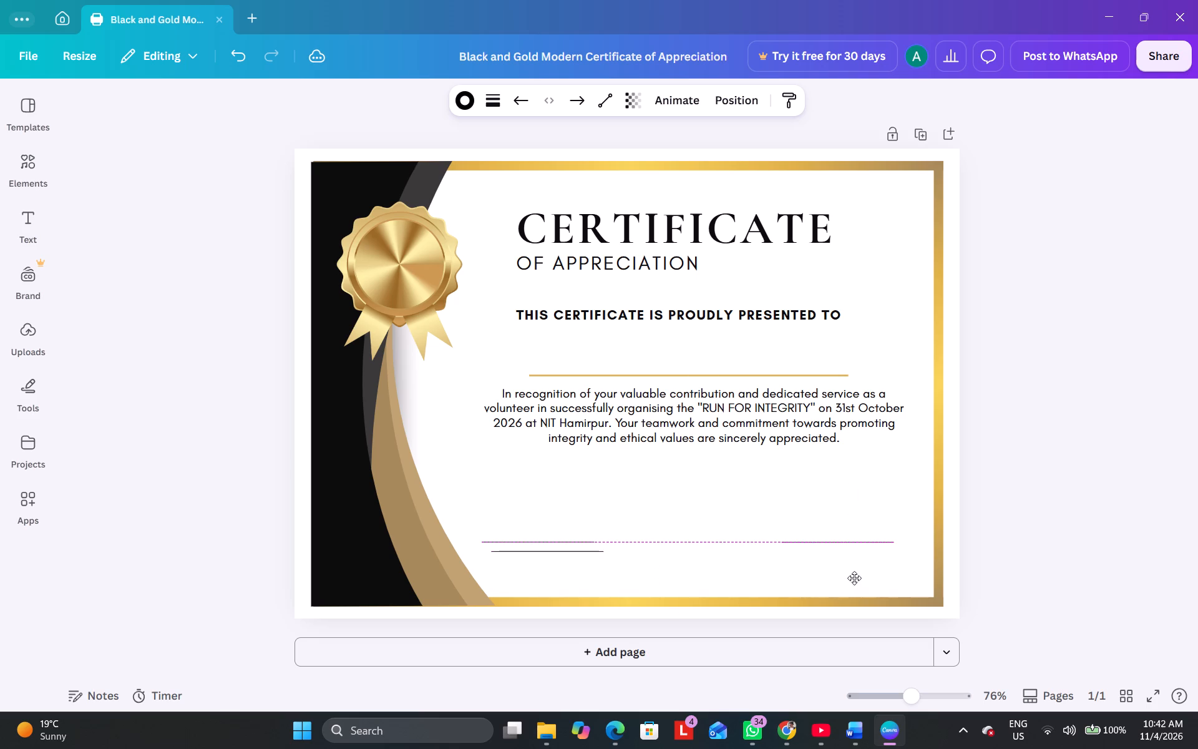
{"action": "left_click_drag", "start_coordinate": [854, 578], "coordinate": [866, 585]}
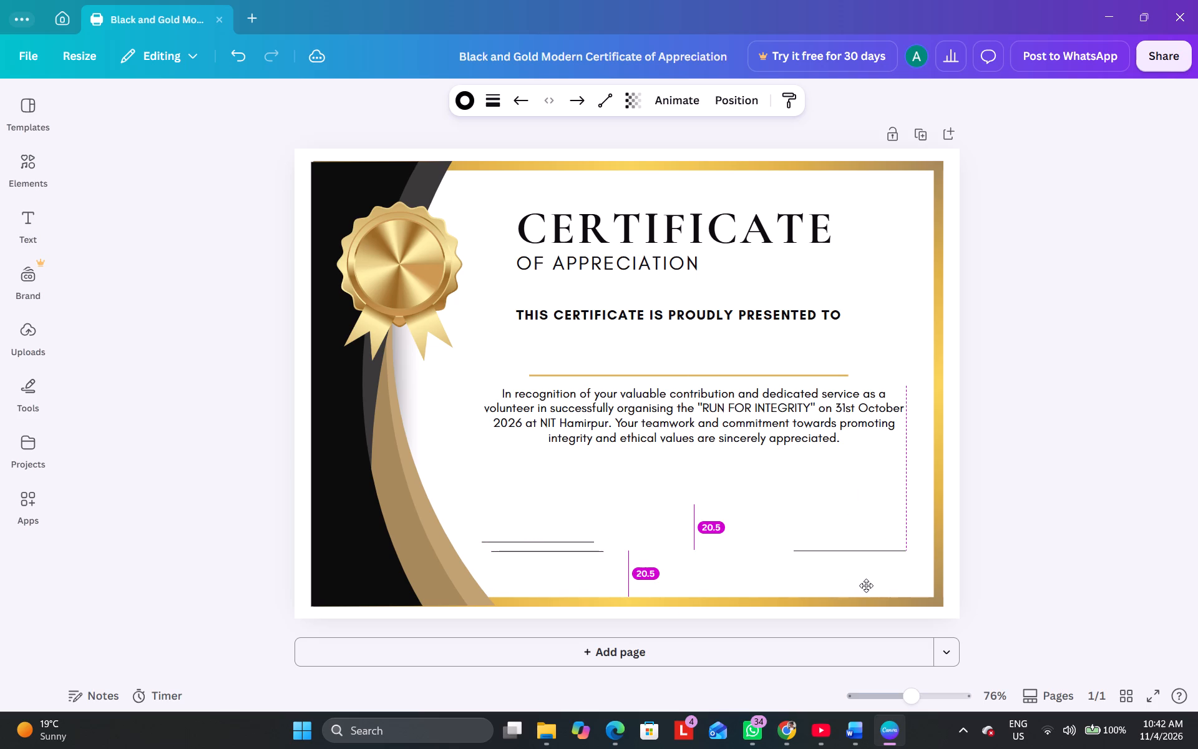
{"action": "left_click_drag", "start_coordinate": [866, 585], "coordinate": [867, 584]}
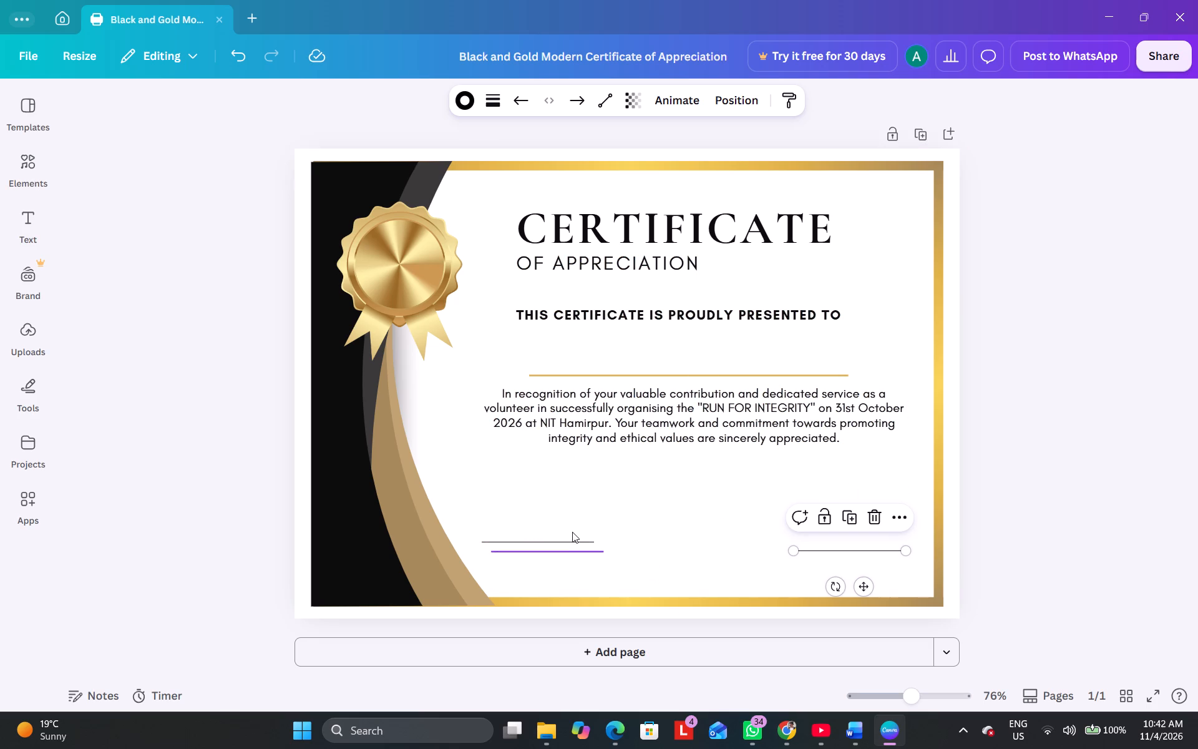
{"action": "left_click", "coordinate": [571, 537]}
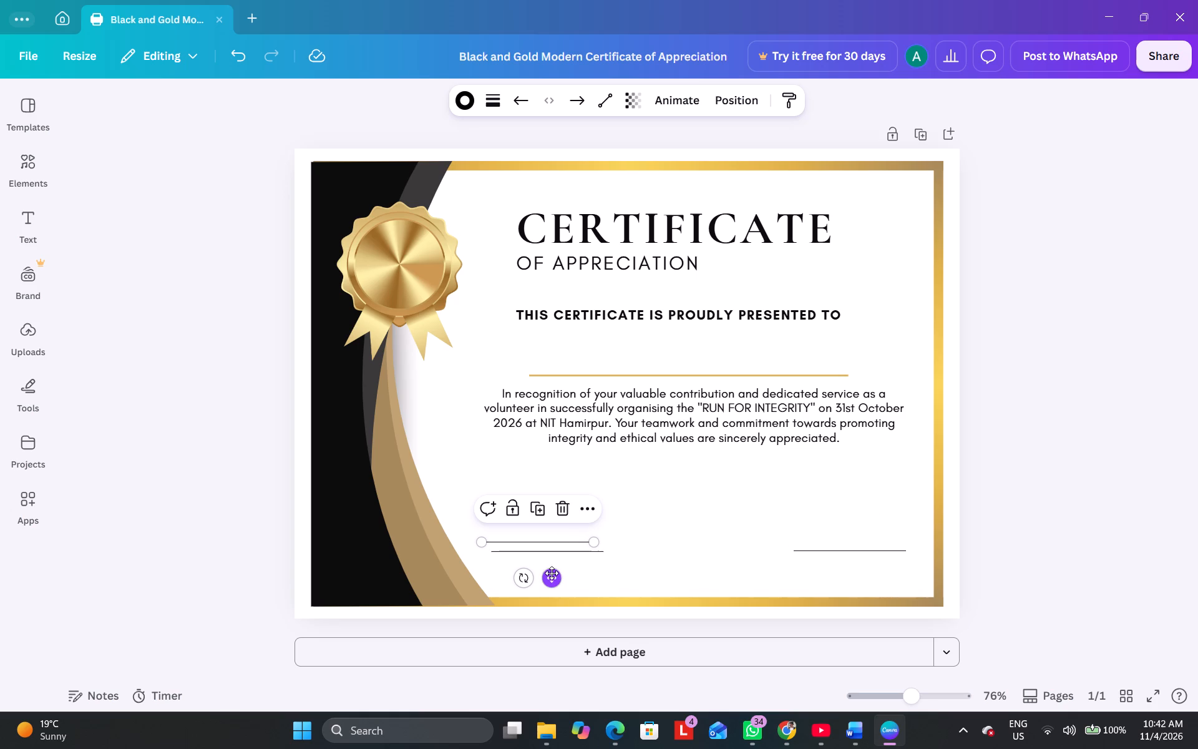
{"action": "left_click_drag", "start_coordinate": [552, 573], "coordinate": [706, 582]}
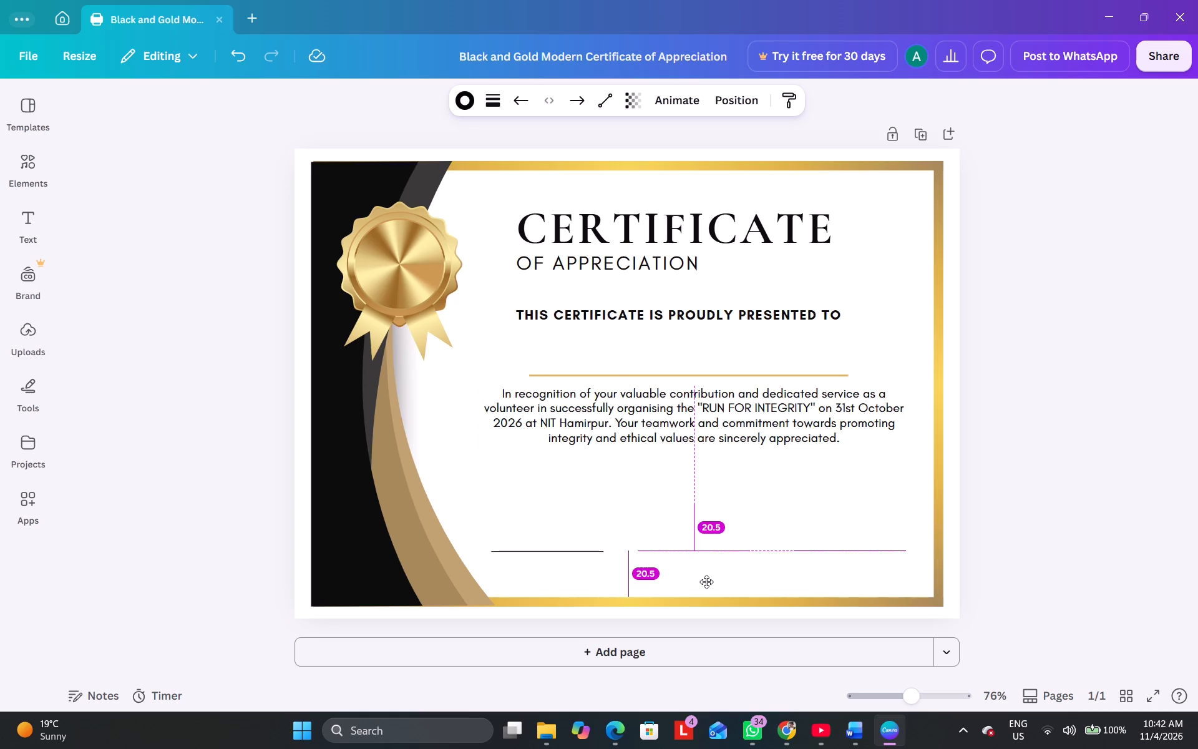
{"action": "left_click_drag", "start_coordinate": [706, 582], "coordinate": [716, 584]}
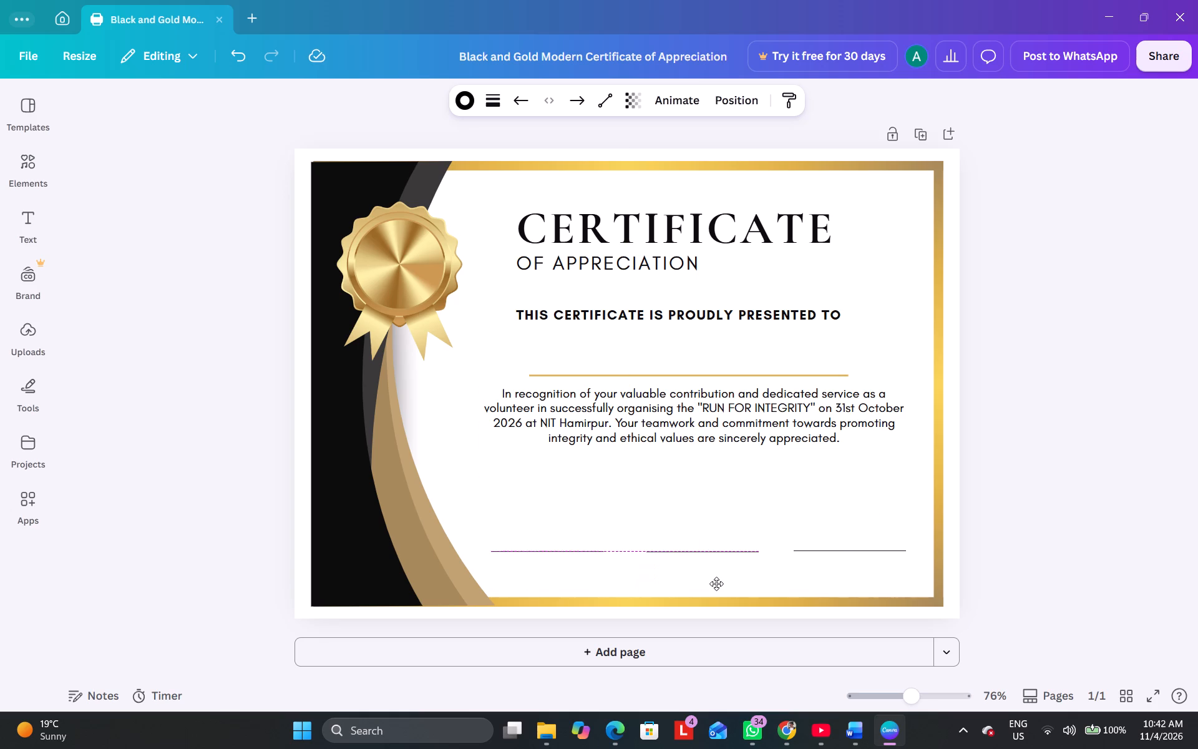
{"action": "left_click_drag", "start_coordinate": [716, 584], "coordinate": [718, 582]}
{"action": "left_click", "coordinate": [537, 556]}
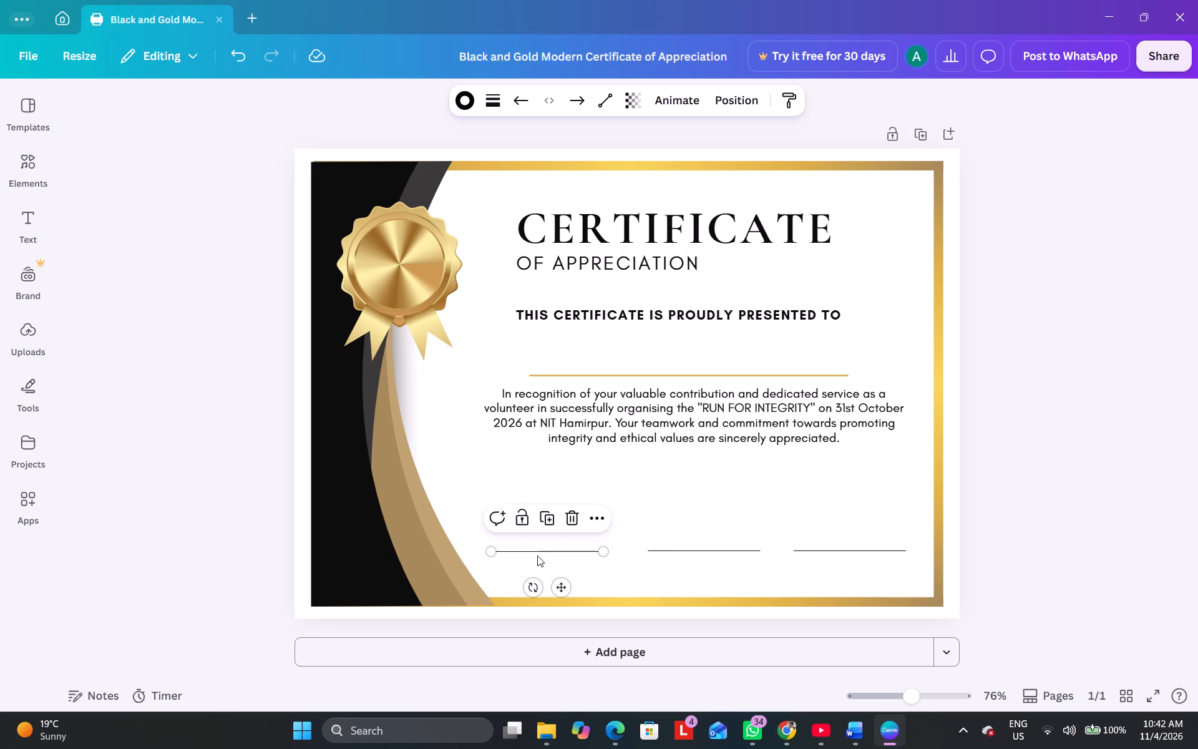
{"action": "left_click", "coordinate": [561, 589]}
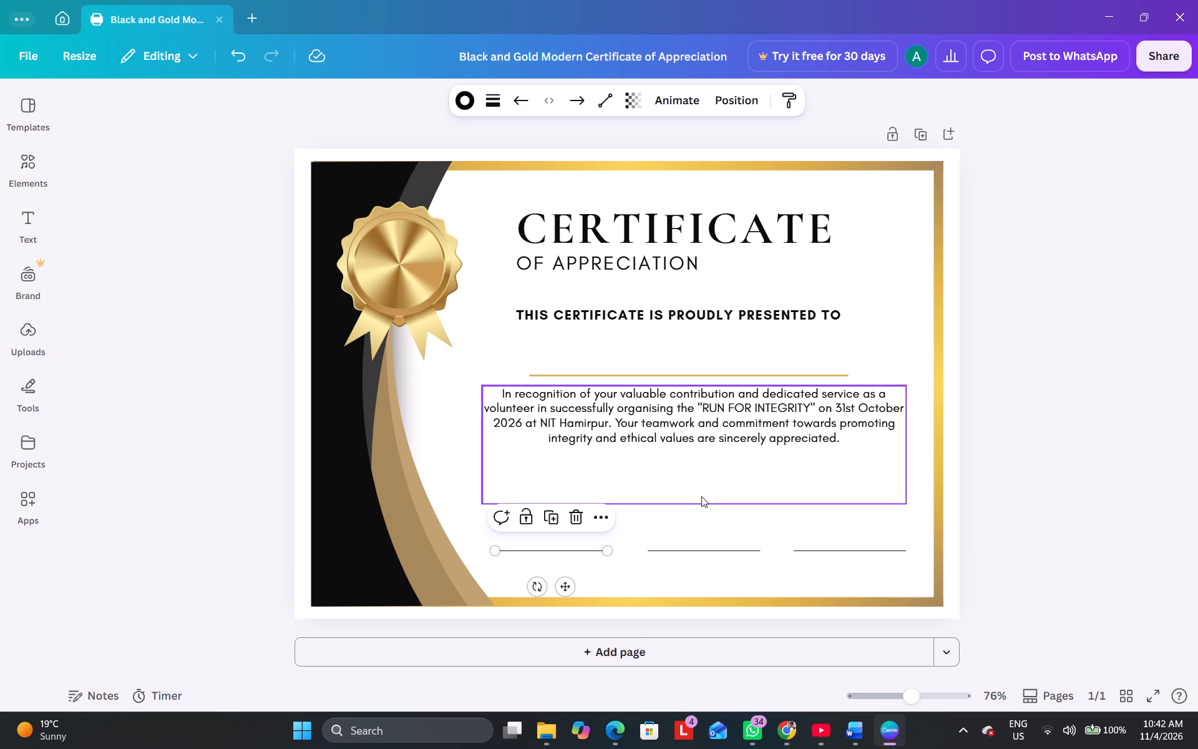
{"action": "left_click", "coordinate": [152, 542]}
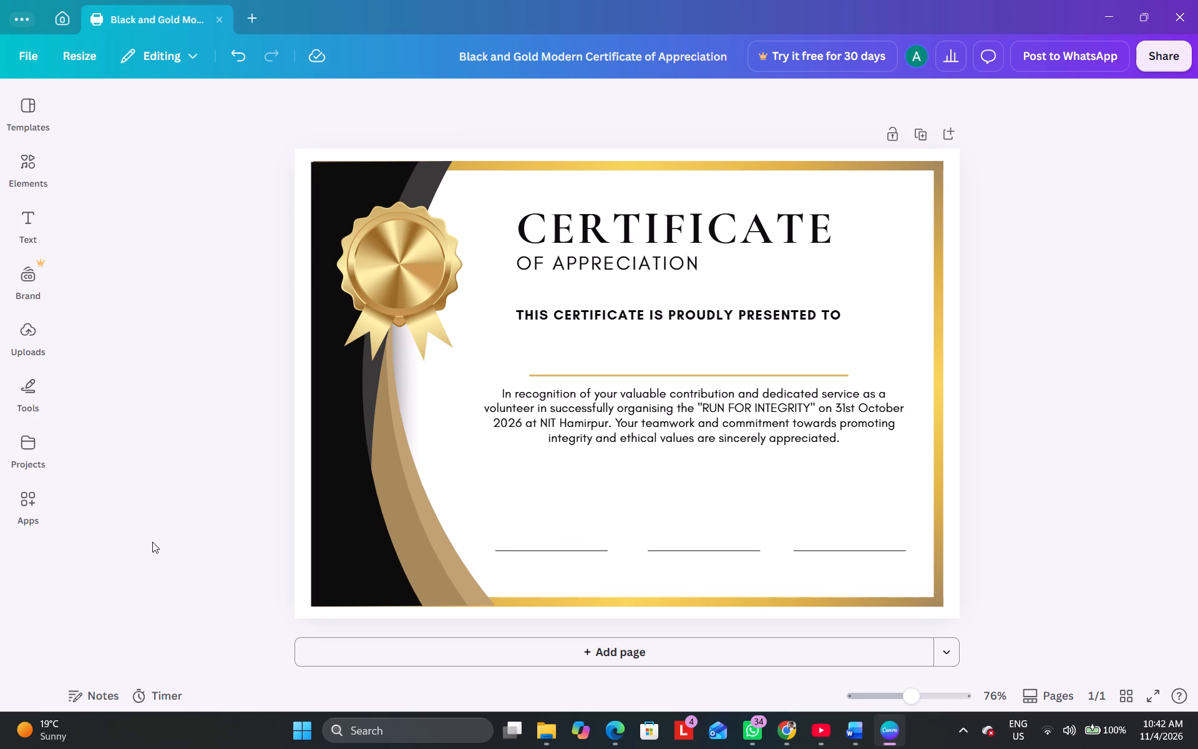
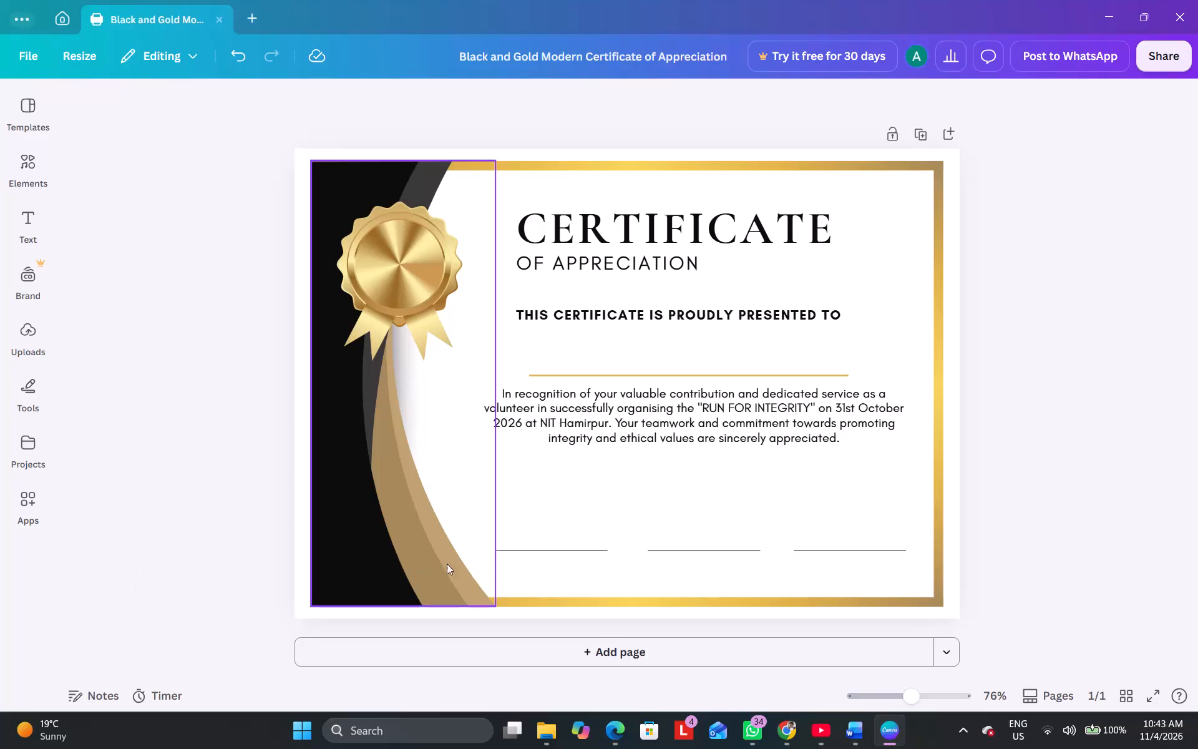
Copy the recognition paragraph's text box and paste a duplicate, placing it just below the original over the signature line area.
{"action": "left_click", "coordinate": [512, 569]}
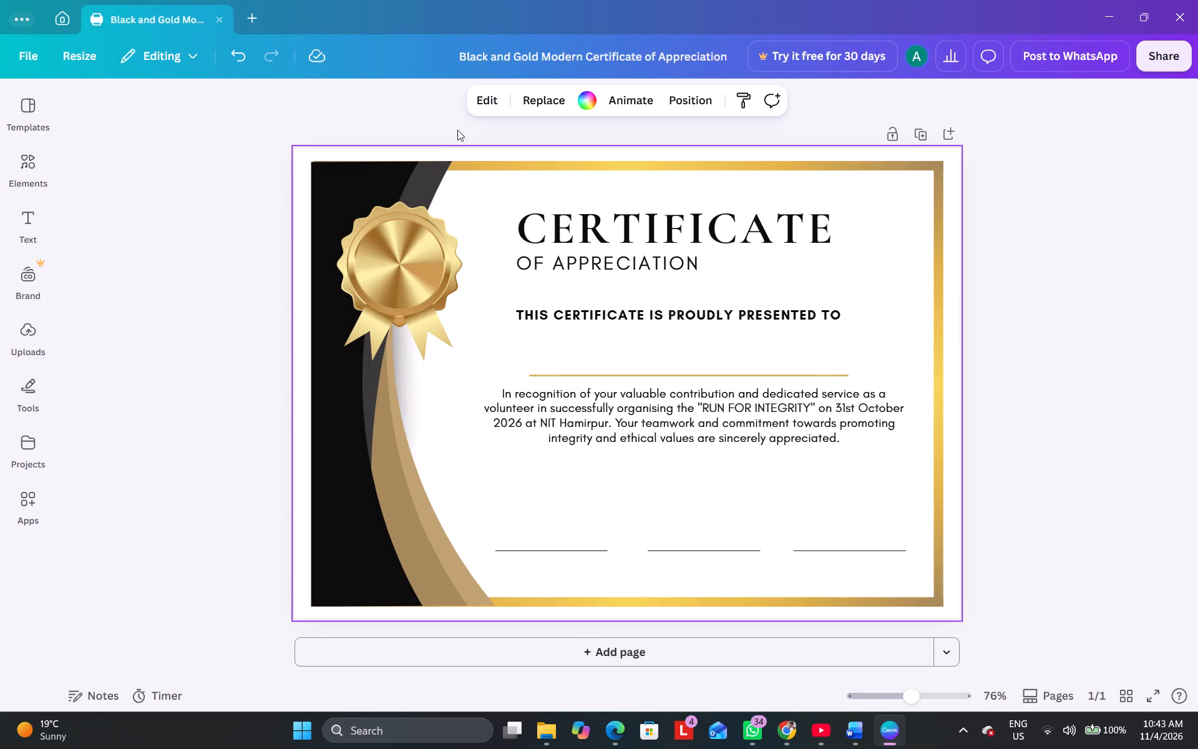
{"action": "left_click", "coordinate": [39, 227]}
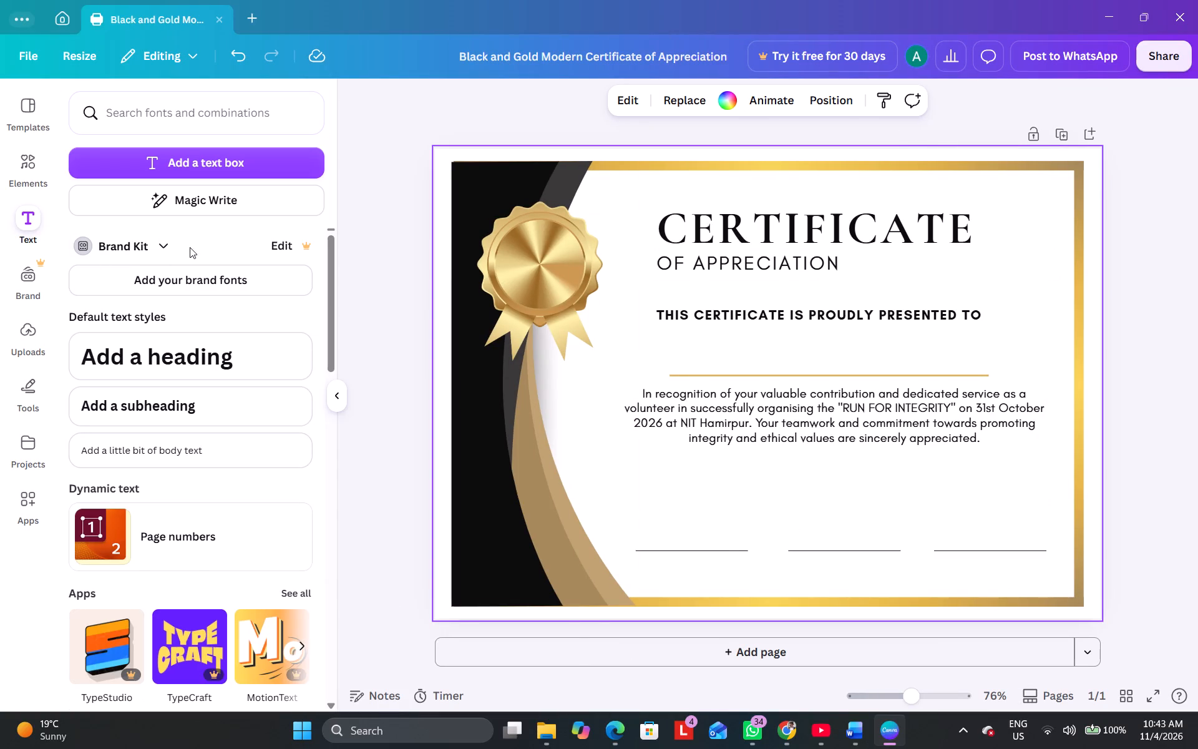
{"action": "left_click", "coordinate": [753, 437]}
{"action": "right_click", "coordinate": [753, 437]}
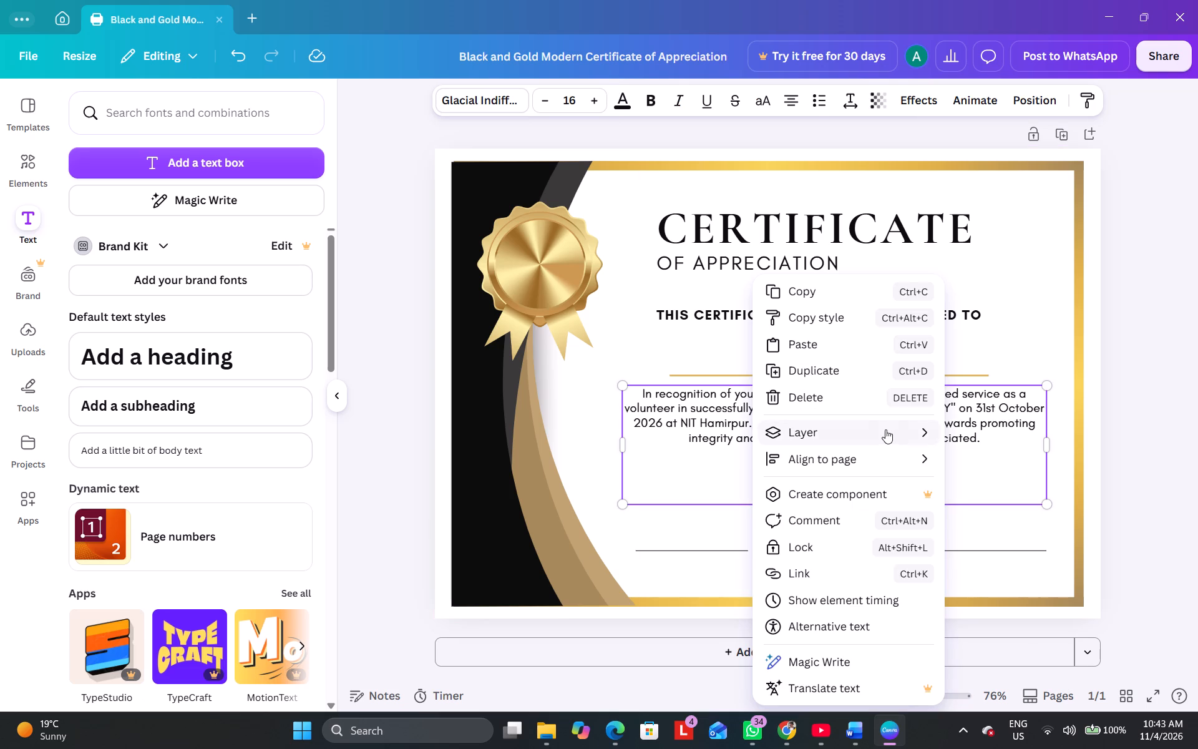
{"action": "left_click", "coordinate": [807, 292]}
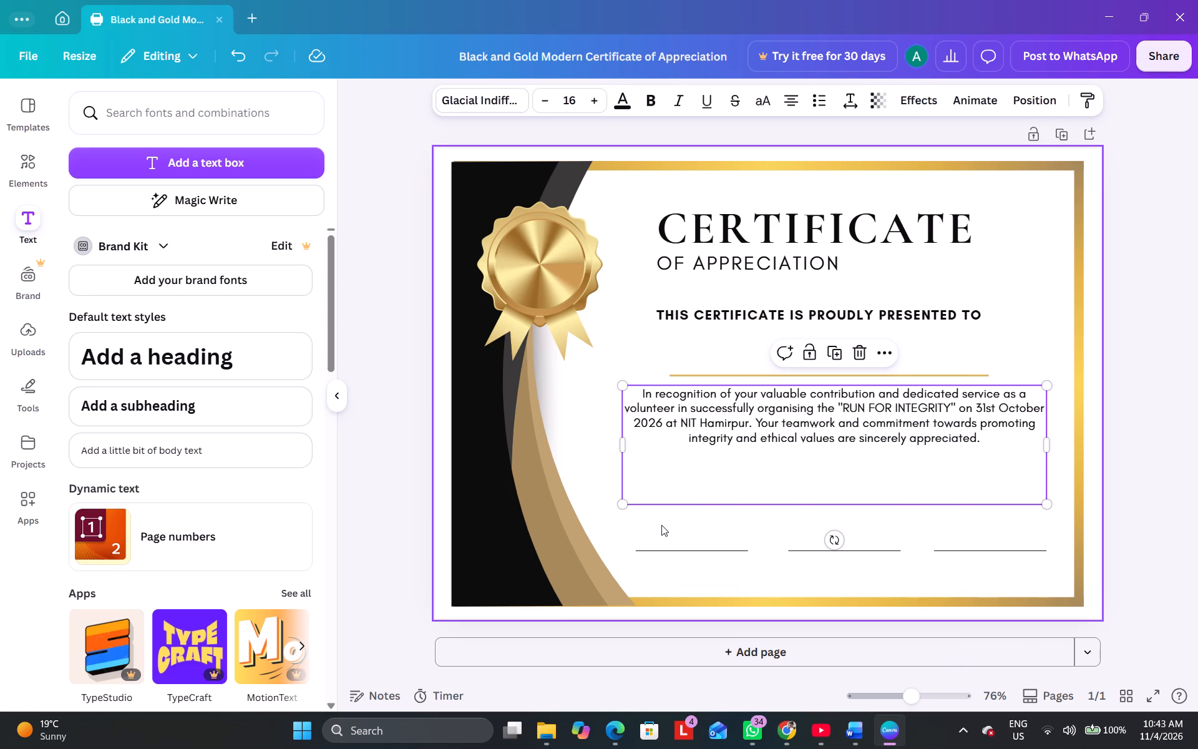
{"action": "left_click", "coordinate": [661, 525]}
{"action": "key", "text": "ctrl+v"}
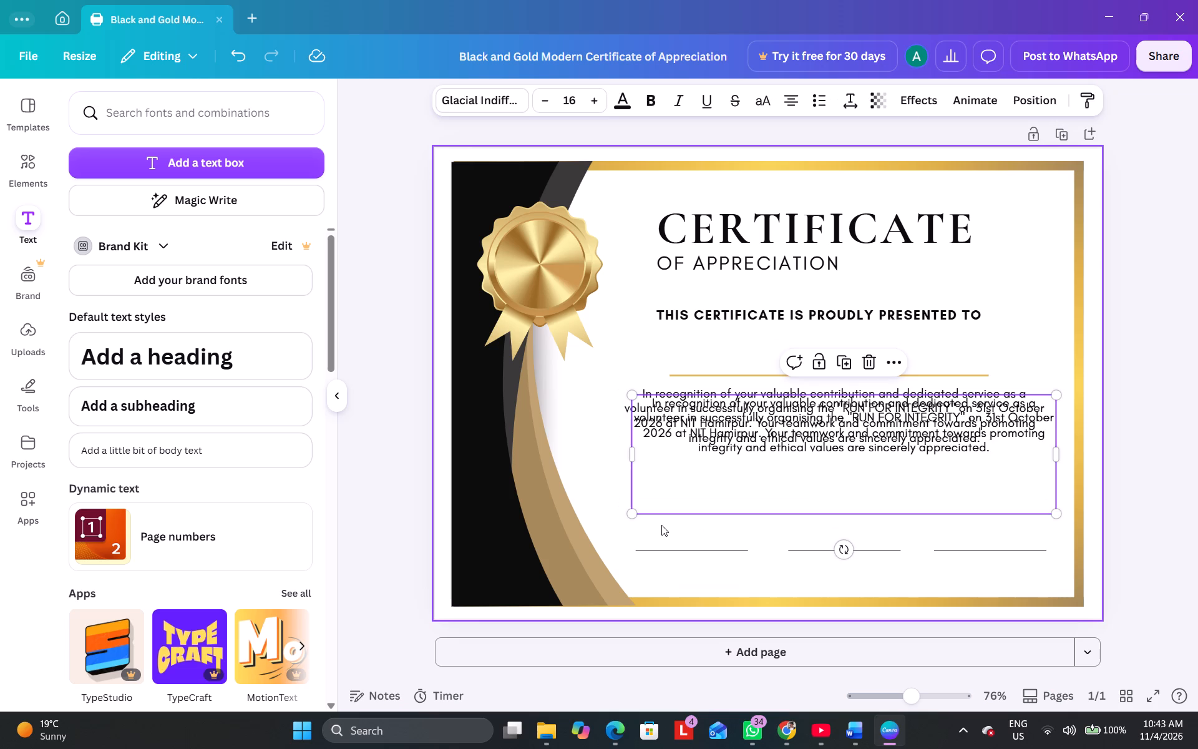
{"action": "left_click_drag", "start_coordinate": [733, 487], "coordinate": [678, 532]}
Replace all the wording in the pasted paragraph copy with "Chief Warden".
{"action": "left_click", "coordinate": [945, 496]}
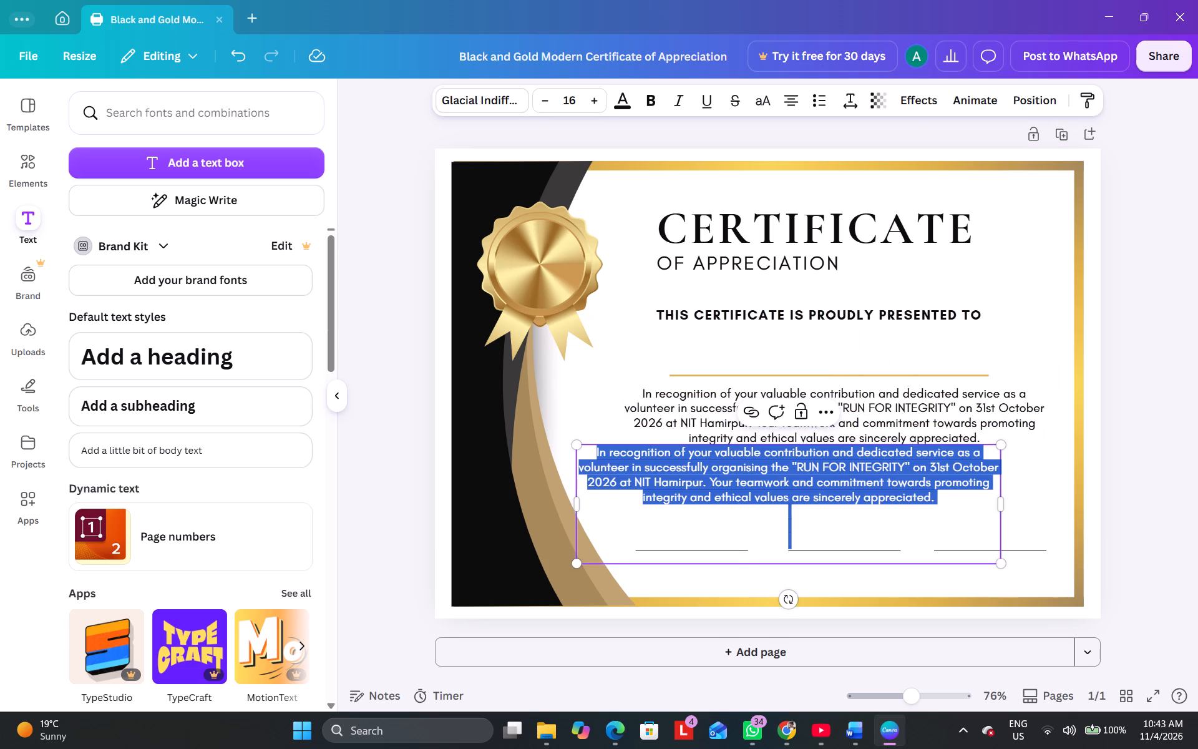
{"action": "left_click", "coordinate": [945, 496]}
{"action": "left_click_drag", "start_coordinate": [945, 496], "coordinate": [591, 464]}
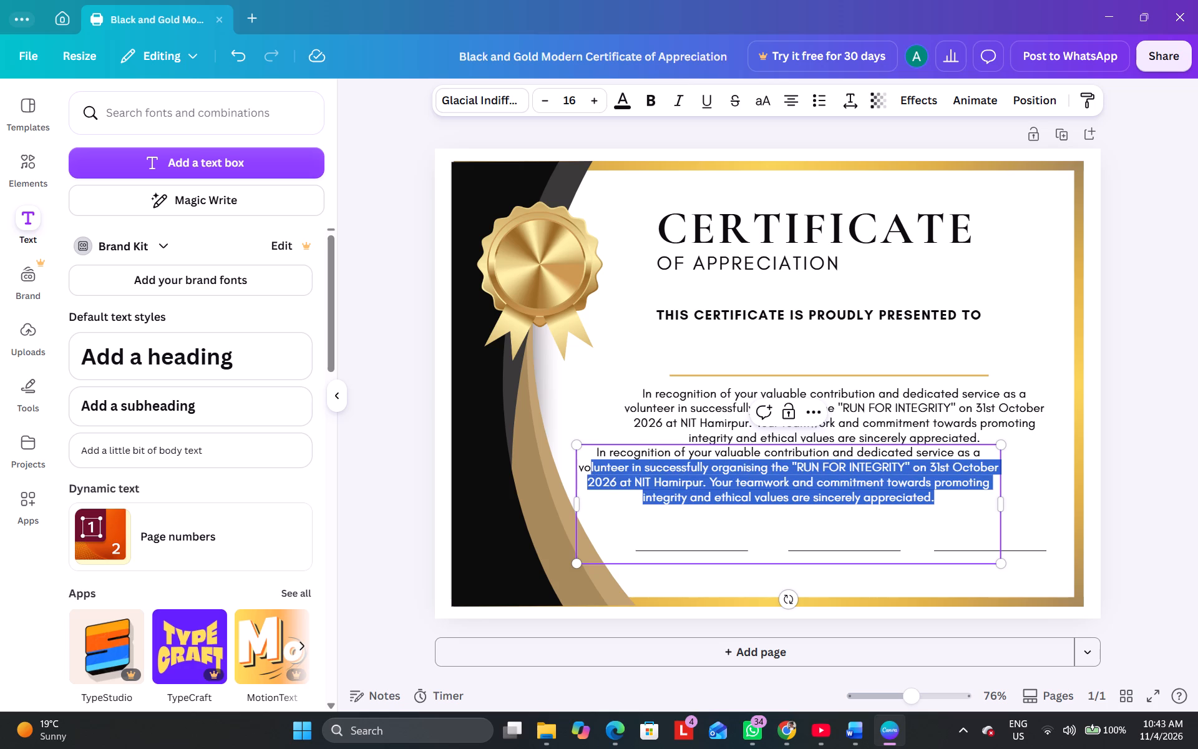
{"action": "left_click_drag", "start_coordinate": [591, 464], "coordinate": [584, 448]}
{"action": "key", "text": "BackSpace"}
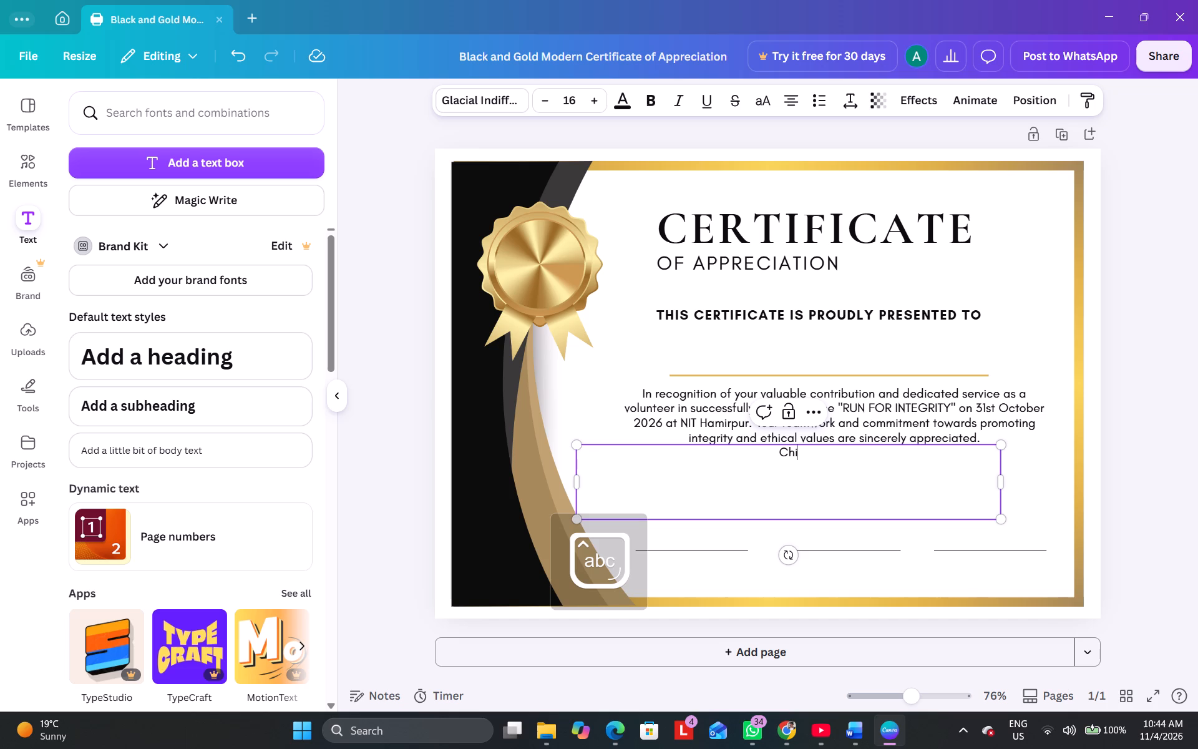
{"action": "type", "text": "ef"}
{"action": "key", "text": "space"}
{"action": "key", "text": "r"}
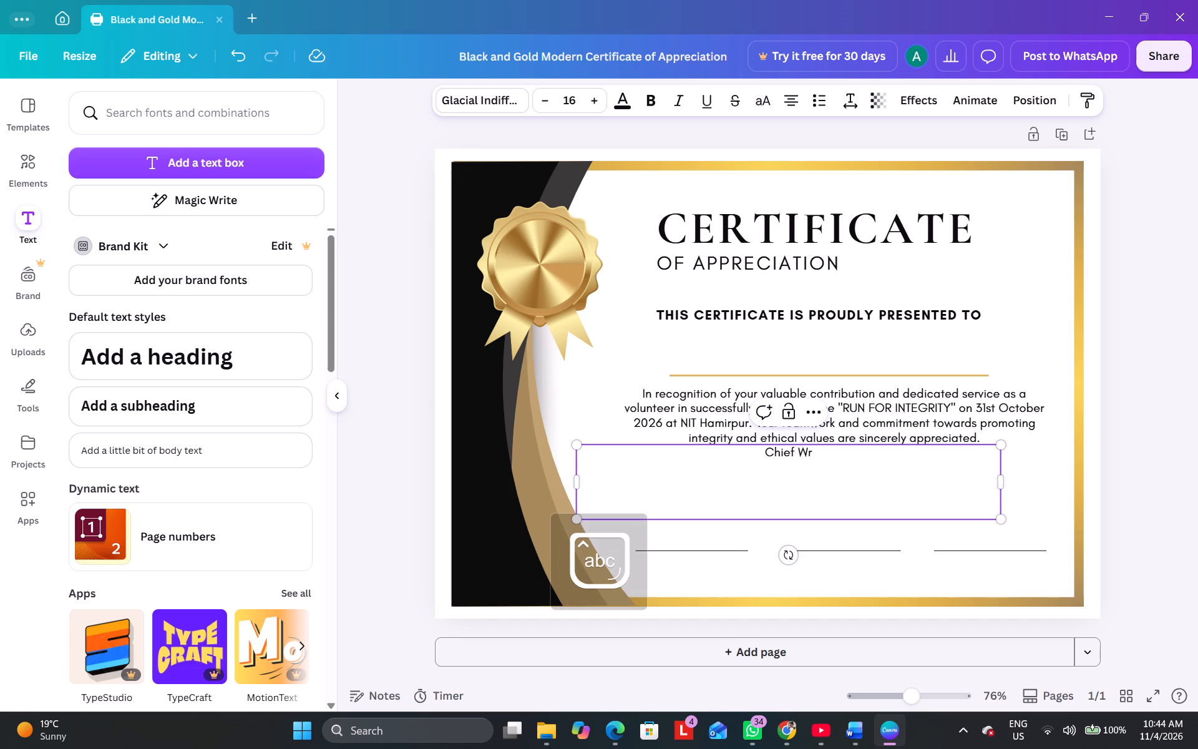
{"action": "key", "text": "BackSpace"}
{"action": "type", "text": "arden"}
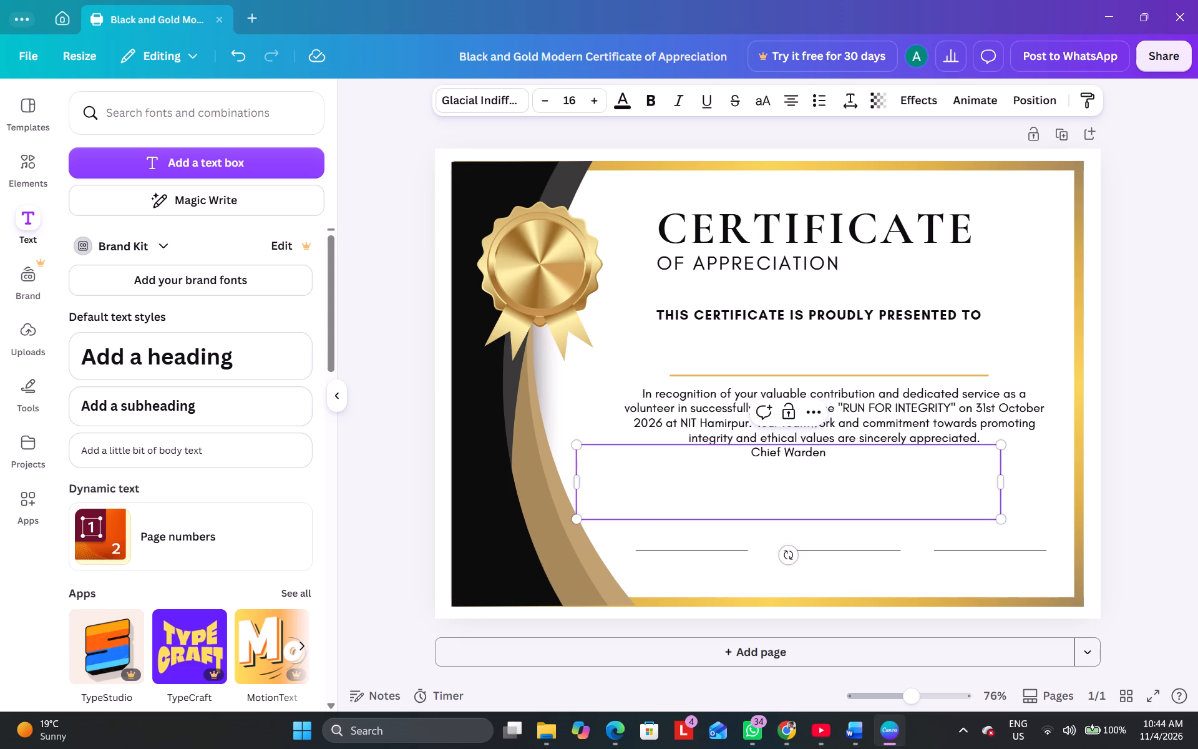
Narrow the "Chief Warden" text box from its left edge and scale it down to a text size of about 14.3.
{"action": "left_click", "coordinate": [781, 506]}
{"action": "left_click_drag", "start_coordinate": [573, 482], "coordinate": [695, 468]}
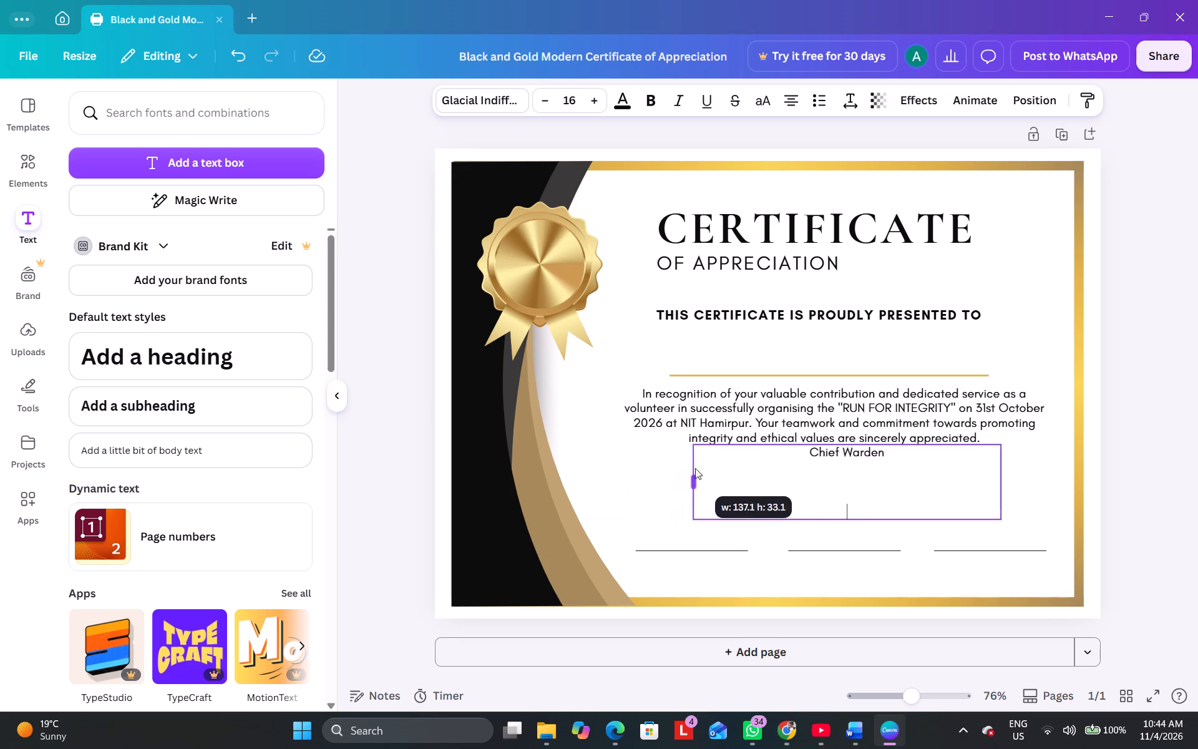
{"action": "left_click_drag", "start_coordinate": [695, 468], "coordinate": [817, 471]}
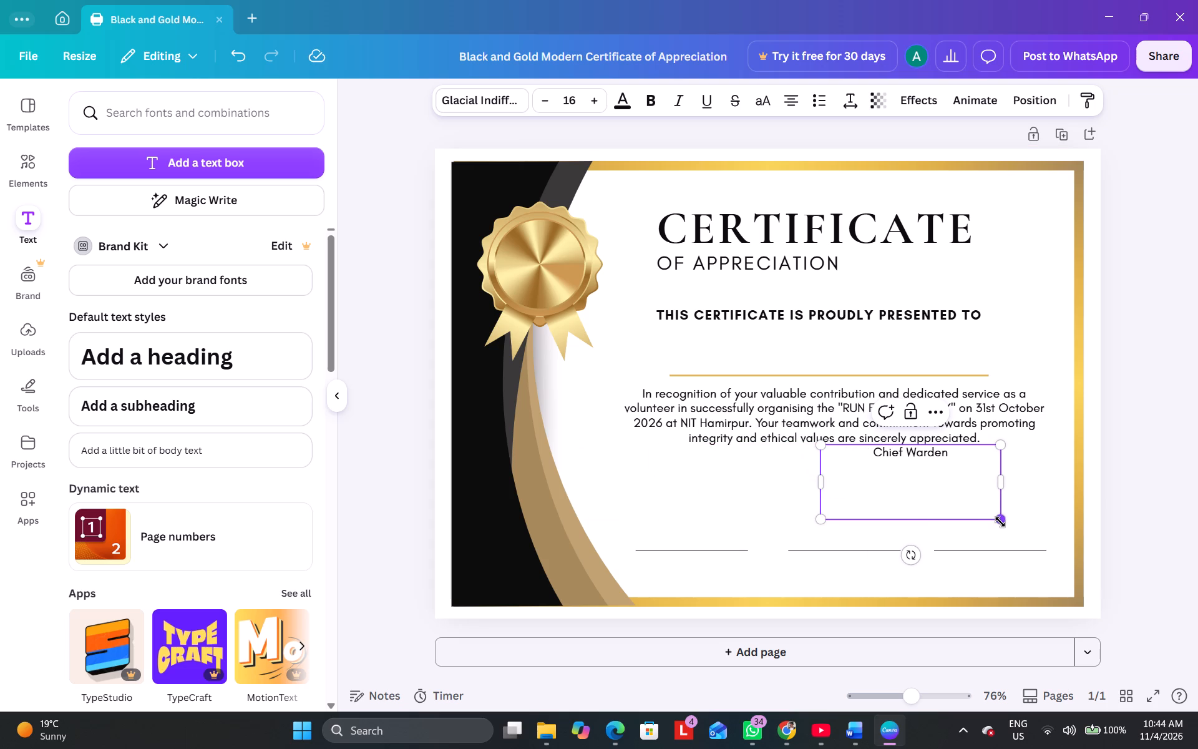
{"action": "left_click_drag", "start_coordinate": [1000, 519], "coordinate": [995, 494]}
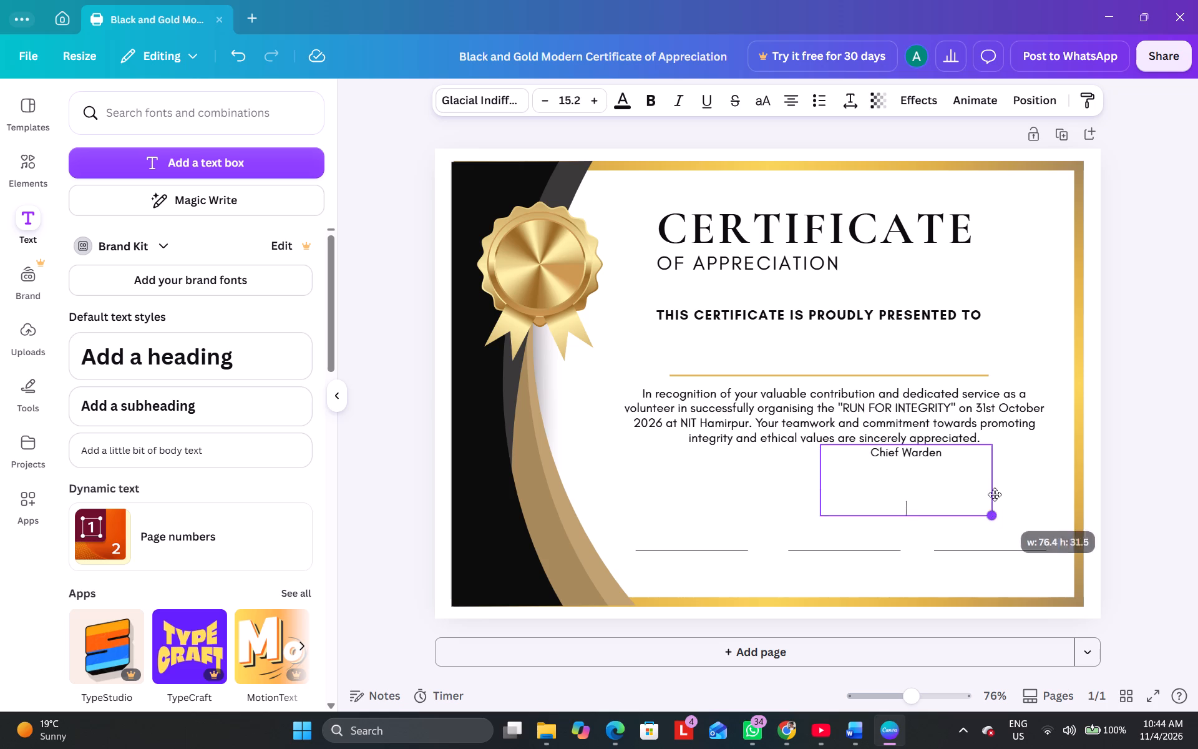
{"action": "left_click_drag", "start_coordinate": [995, 494], "coordinate": [994, 480]}
{"action": "left_click", "coordinate": [728, 511]}
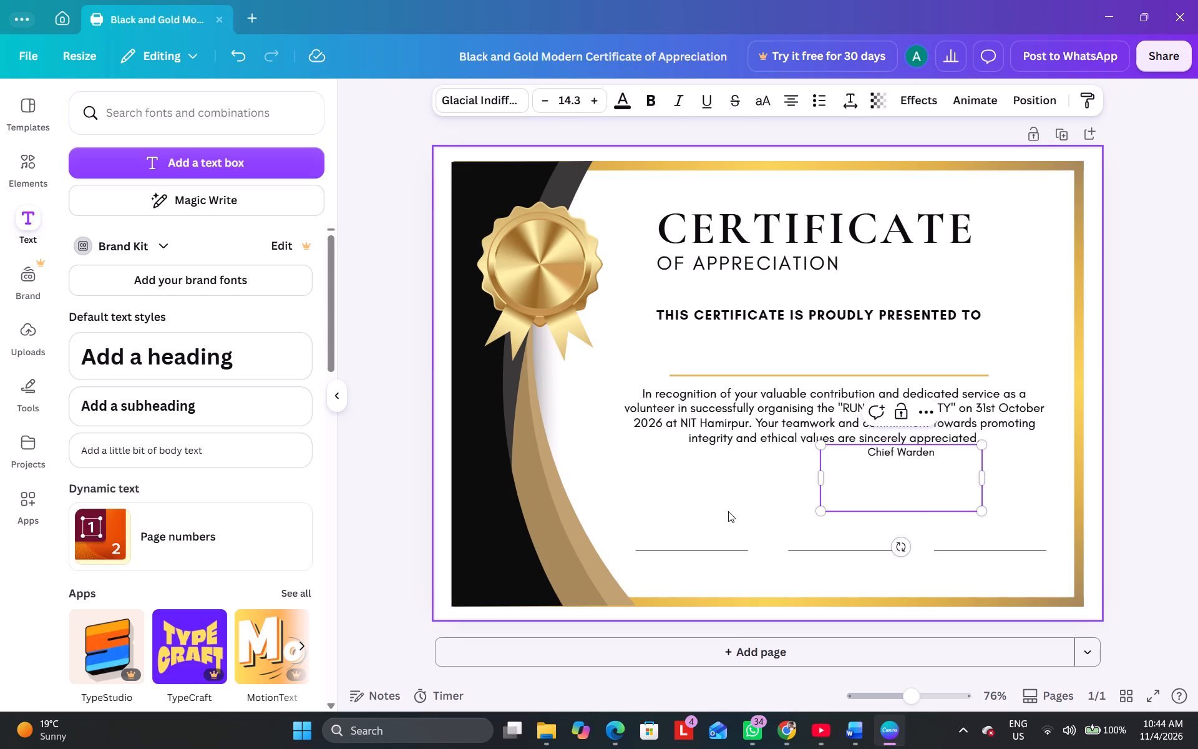
Move the "Chief Warden" label beneath the first signature line, centred under it.
{"action": "left_click_drag", "start_coordinate": [910, 466], "coordinate": [763, 534]}
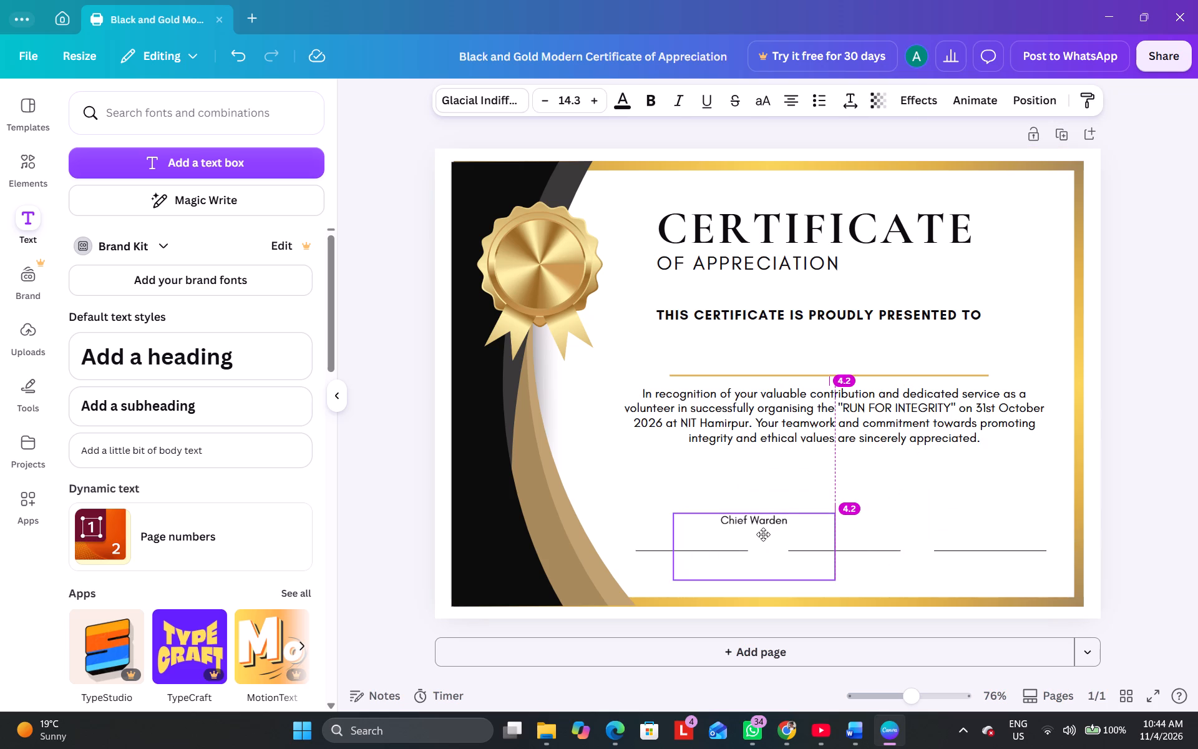
{"action": "left_click_drag", "start_coordinate": [763, 534], "coordinate": [706, 575]}
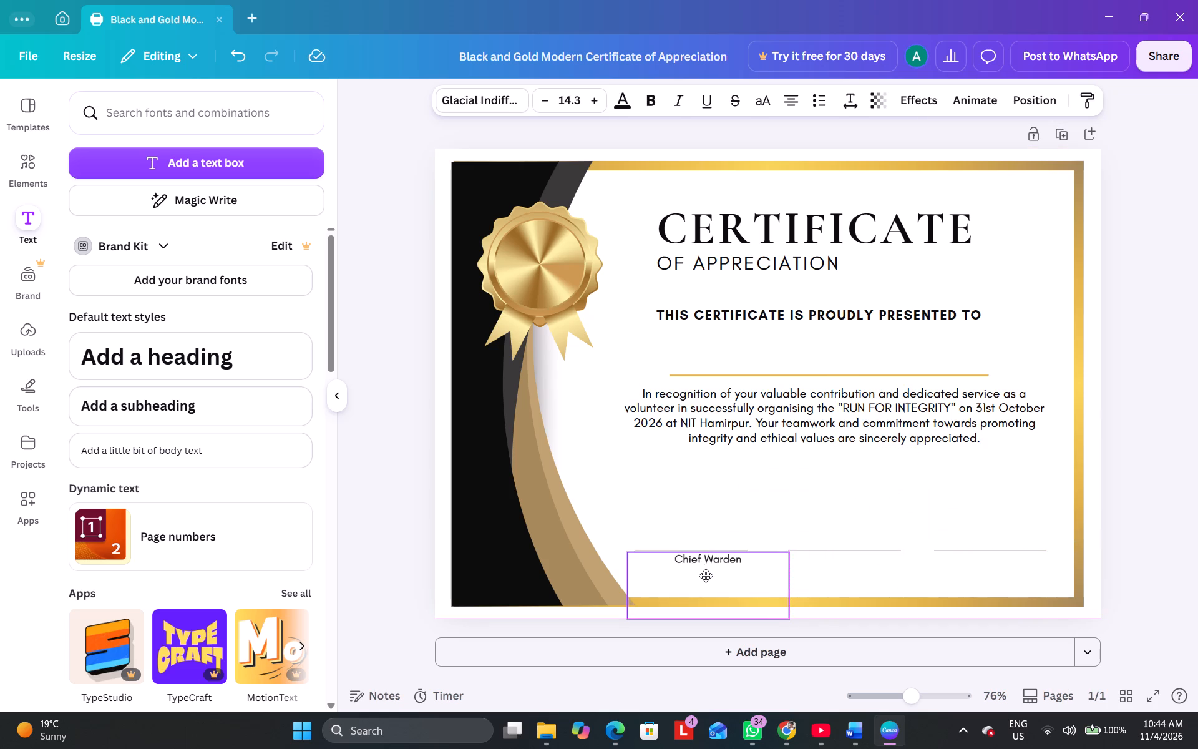
{"action": "left_click_drag", "start_coordinate": [706, 575], "coordinate": [704, 584]}
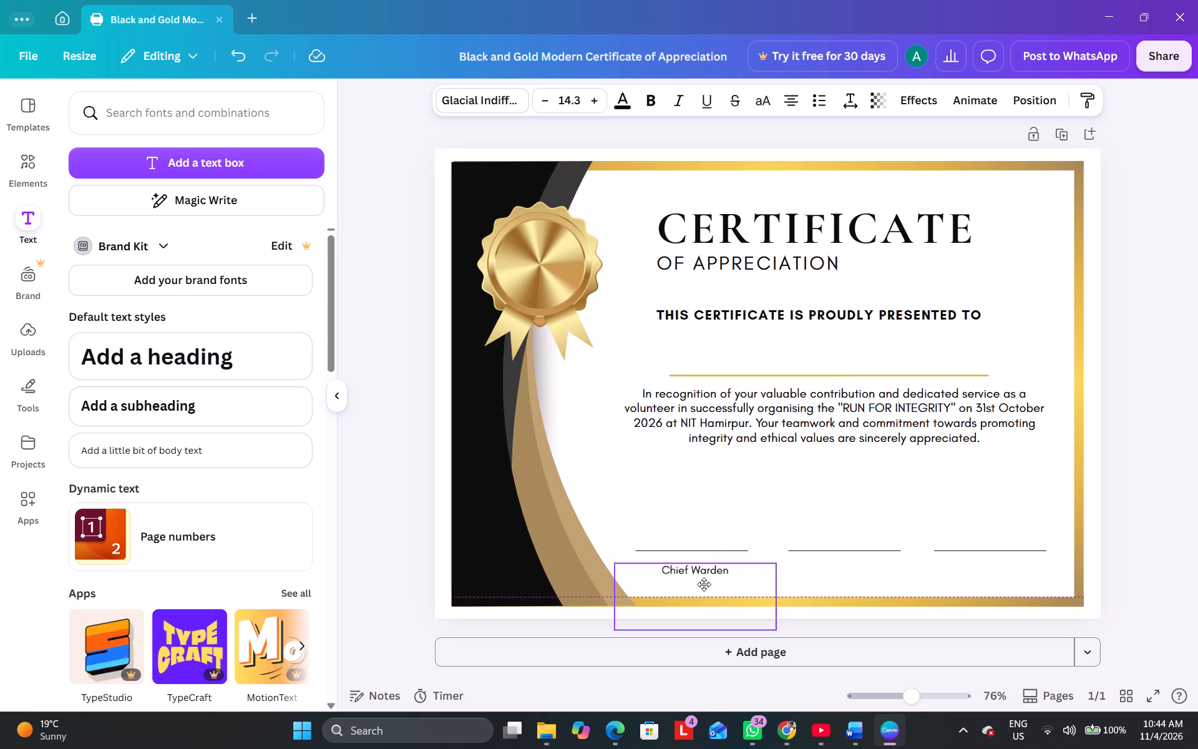
{"action": "left_click_drag", "start_coordinate": [704, 584], "coordinate": [704, 582]}
Raise all three signature lines slightly, keeping them in one level row above the "Chief Warden" label.
{"action": "left_click_drag", "start_coordinate": [694, 554], "coordinate": [693, 544]}
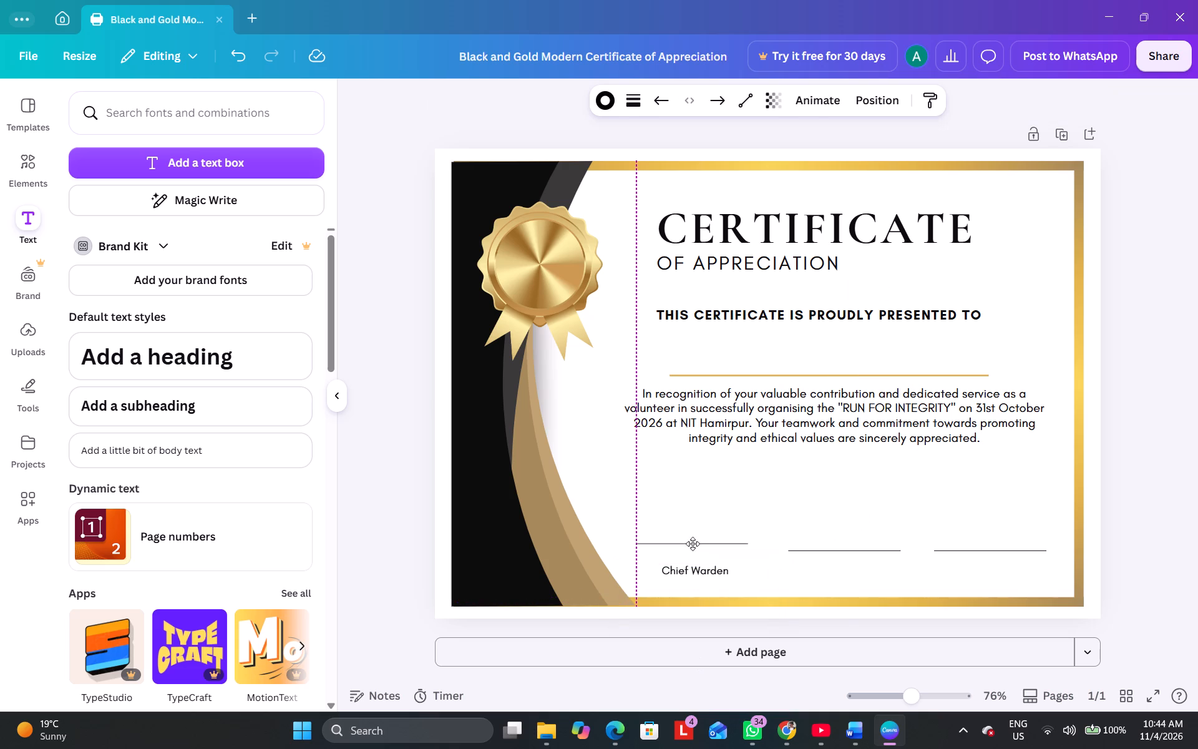
{"action": "left_click_drag", "start_coordinate": [693, 544], "coordinate": [689, 535]}
{"action": "left_click_drag", "start_coordinate": [809, 547], "coordinate": [806, 529]}
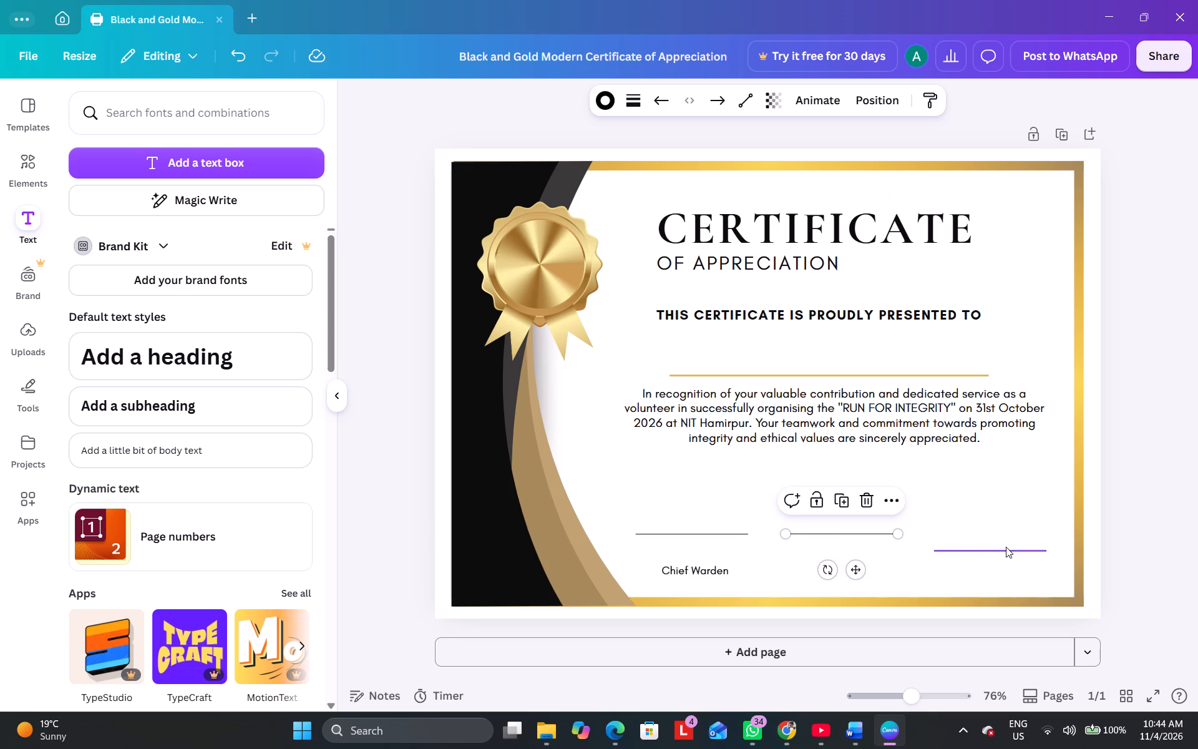
{"action": "left_click_drag", "start_coordinate": [995, 551], "coordinate": [995, 537]}
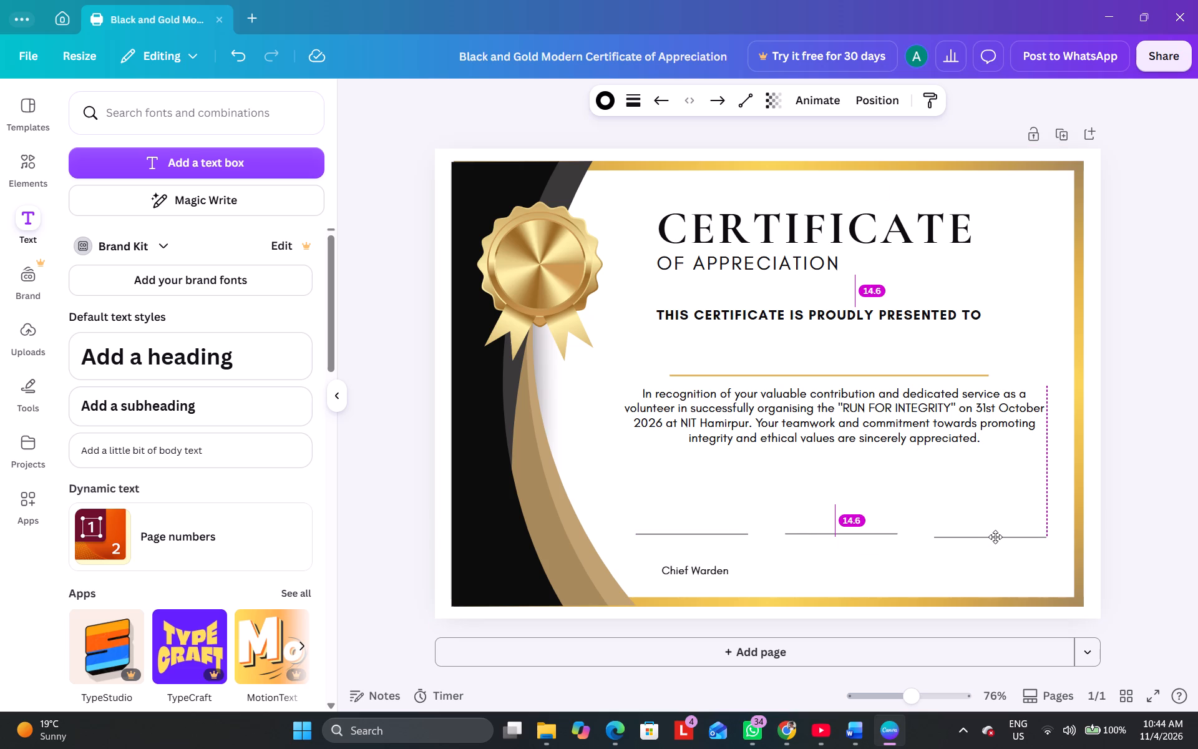
{"action": "left_click_drag", "start_coordinate": [995, 537], "coordinate": [995, 534]}
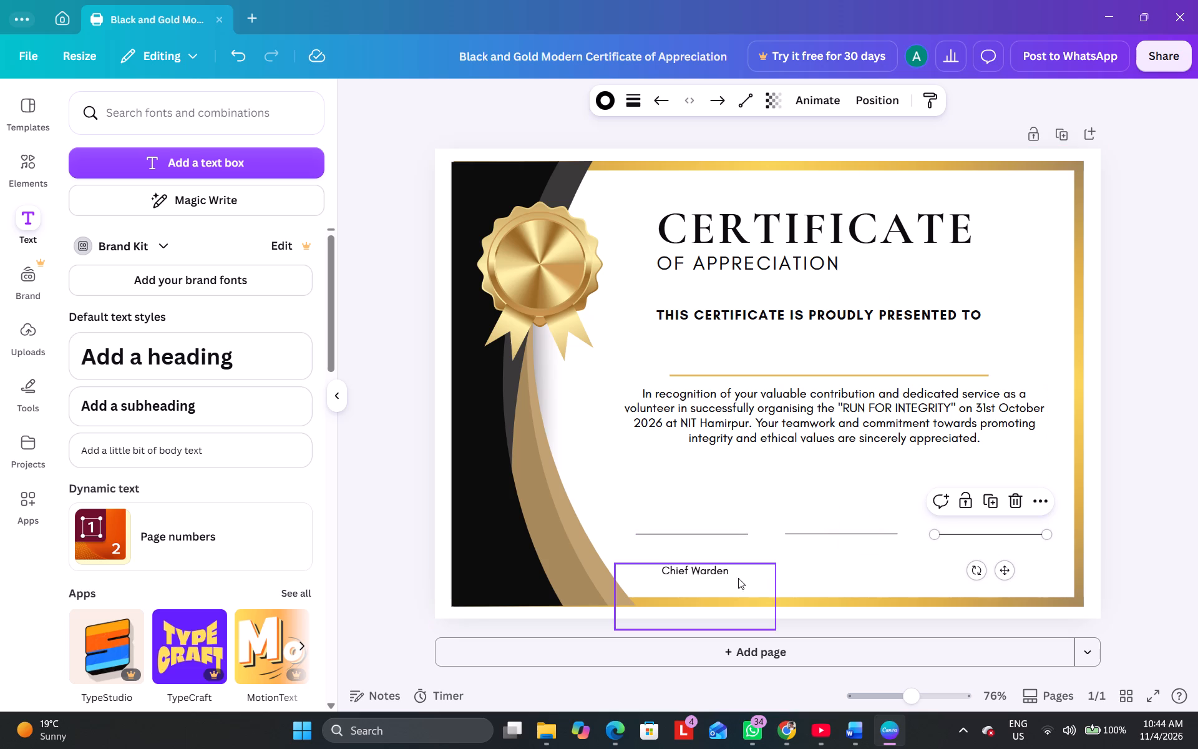
Move the "Chief Warden" label up so it sits closely under the raised first signature line.
{"action": "left_click_drag", "start_coordinate": [715, 578], "coordinate": [712, 562]}
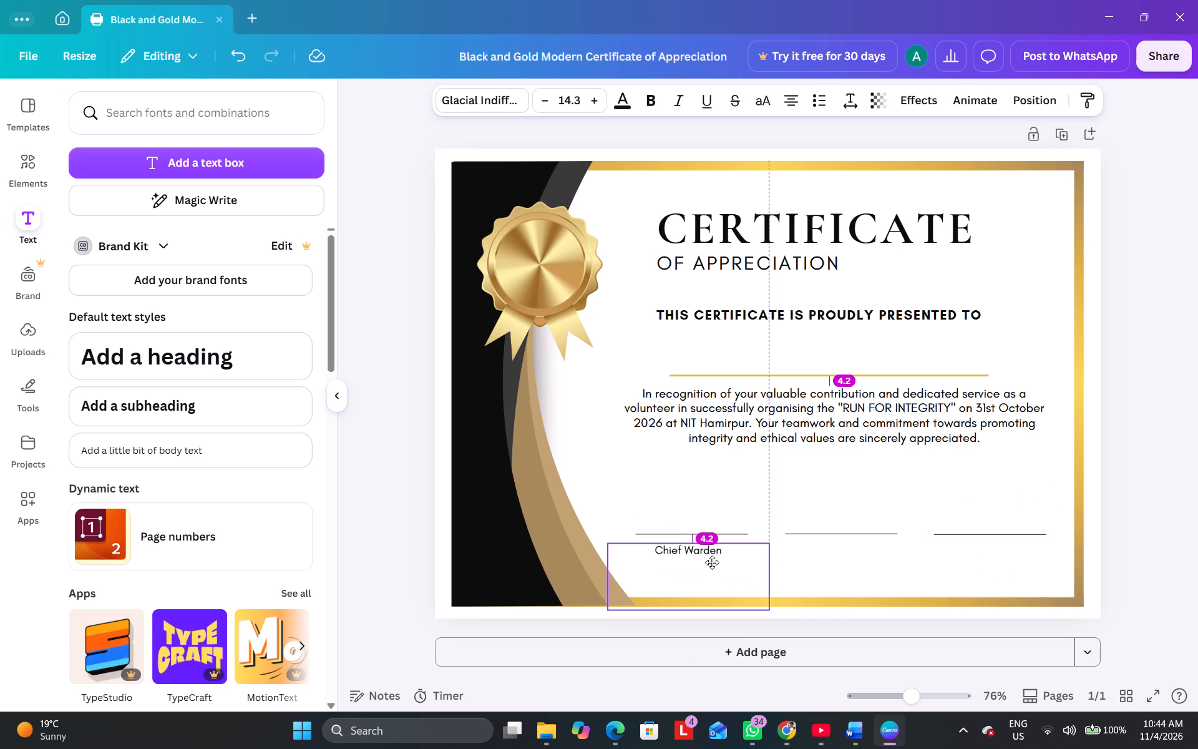
{"action": "left_click_drag", "start_coordinate": [712, 562], "coordinate": [714, 564]}
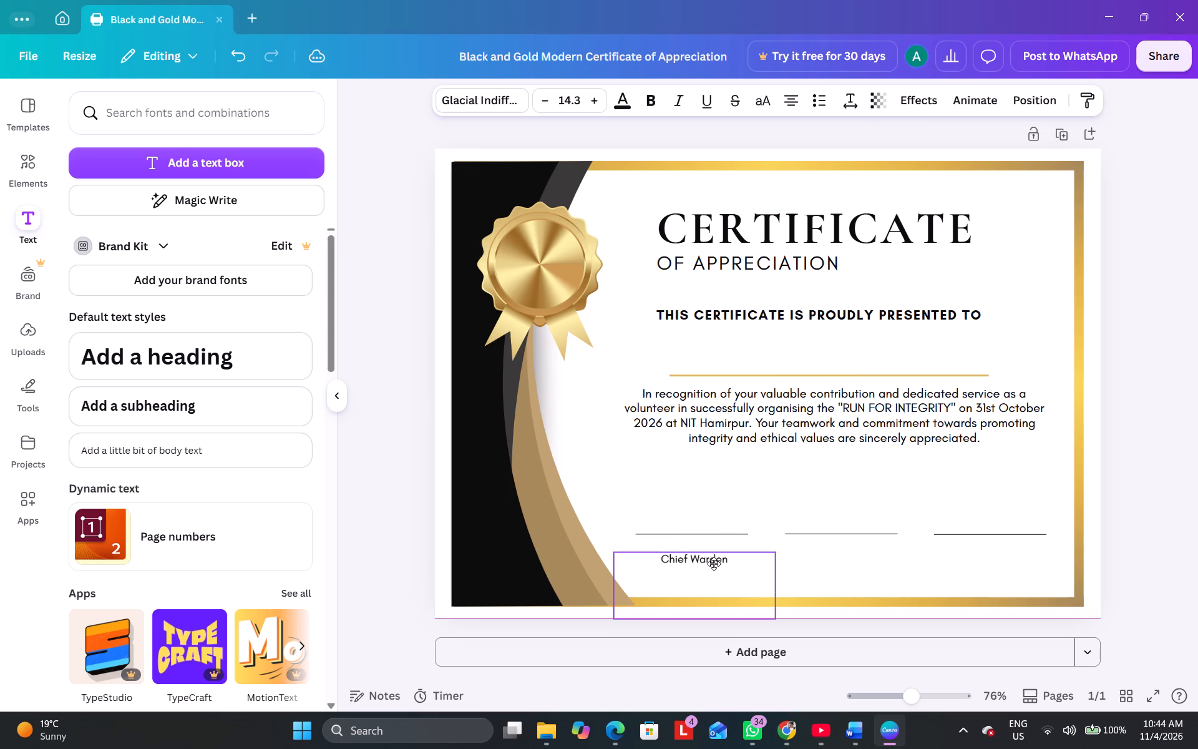
{"action": "left_click_drag", "start_coordinate": [714, 564], "coordinate": [713, 562]}
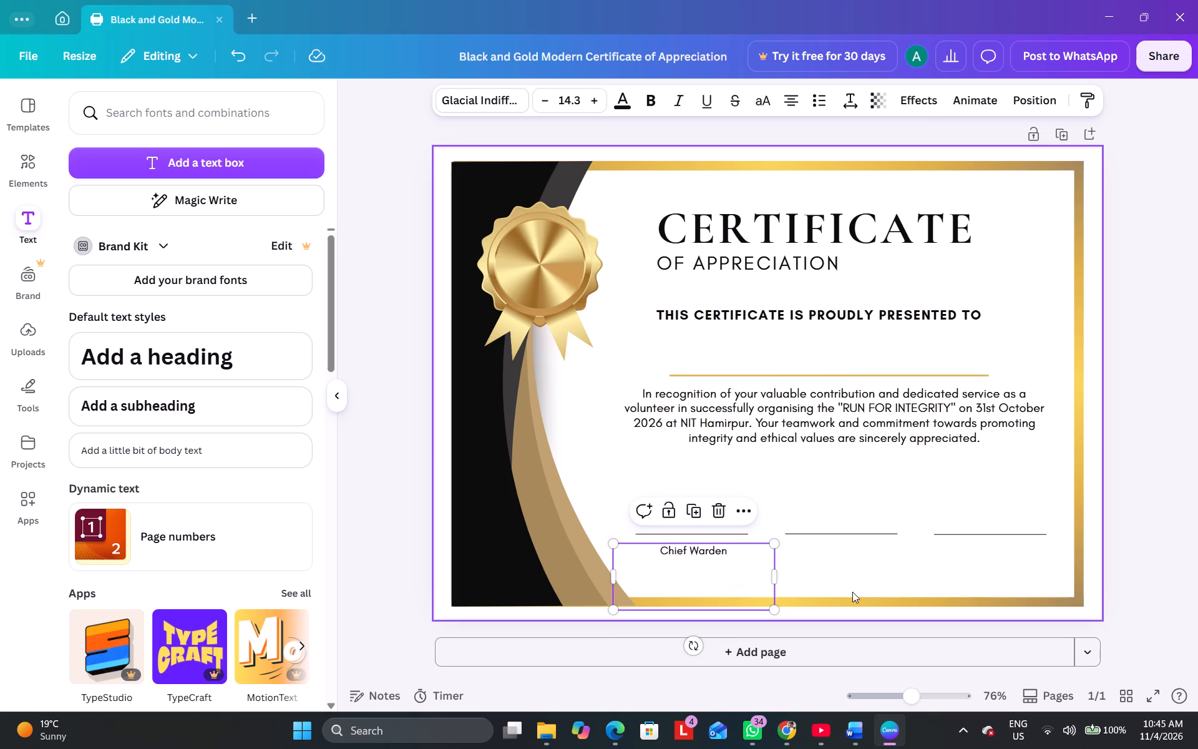
{"action": "left_click", "coordinate": [832, 572]}
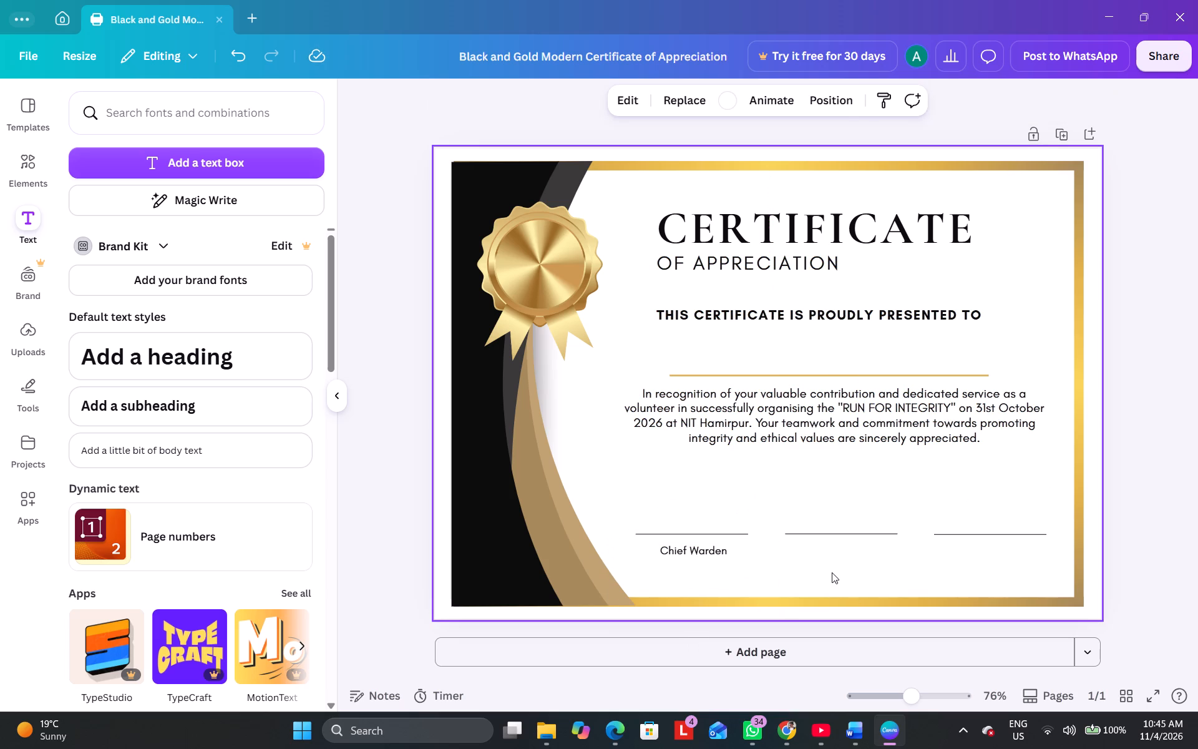
Extend the first signatory label to read "Chief Warden of Himgiri Boys Hostel".
{"action": "left_click", "coordinate": [720, 551]}
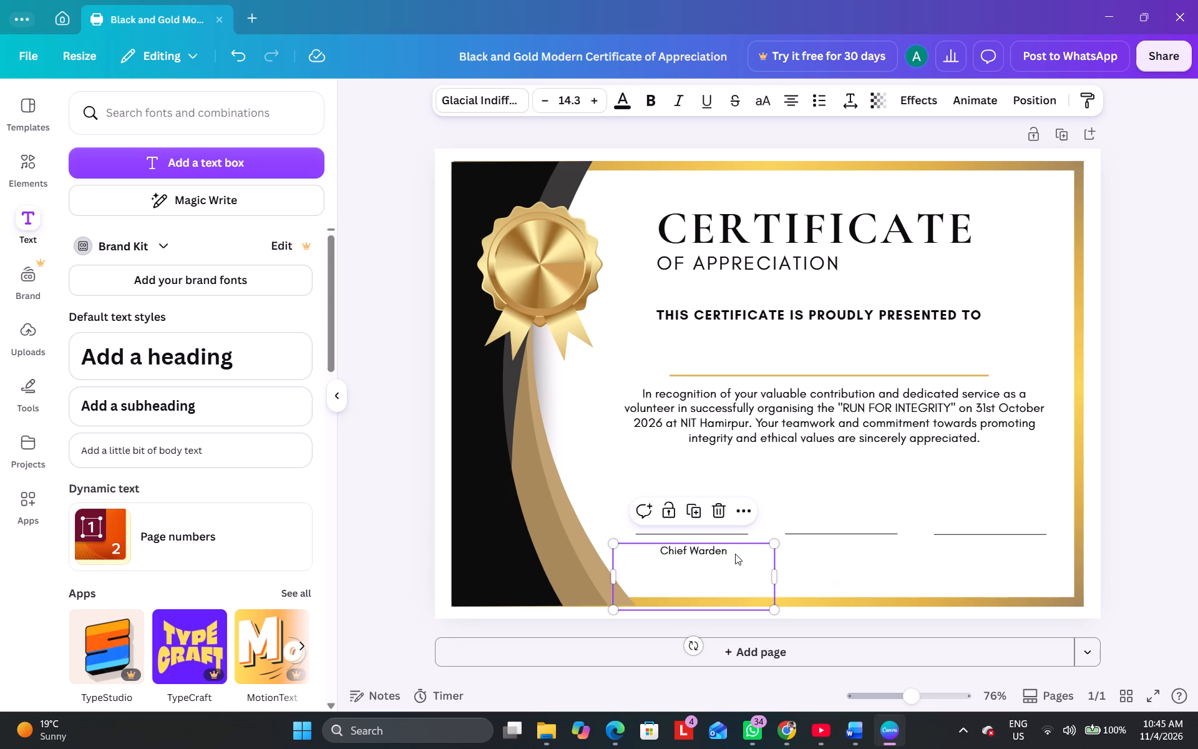
{"action": "left_click", "coordinate": [735, 554]}
{"action": "key", "text": "space"}
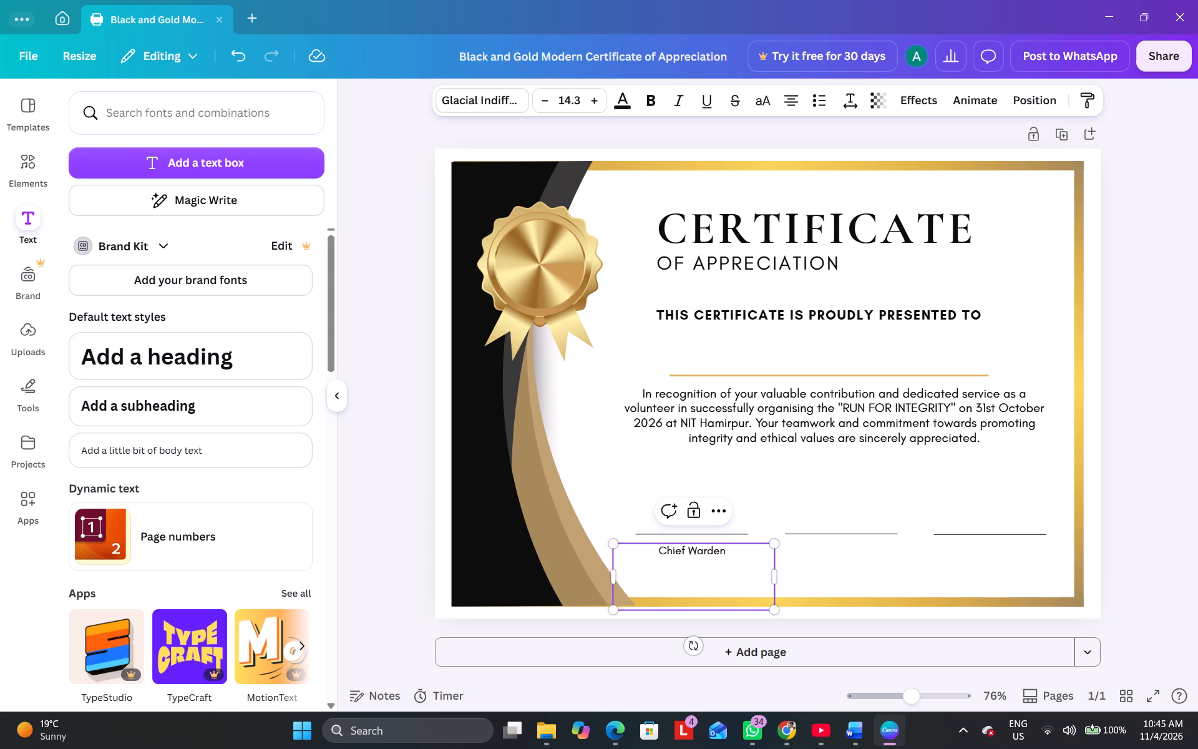
{"action": "type", "text": "of"}
{"action": "key", "text": "space"}
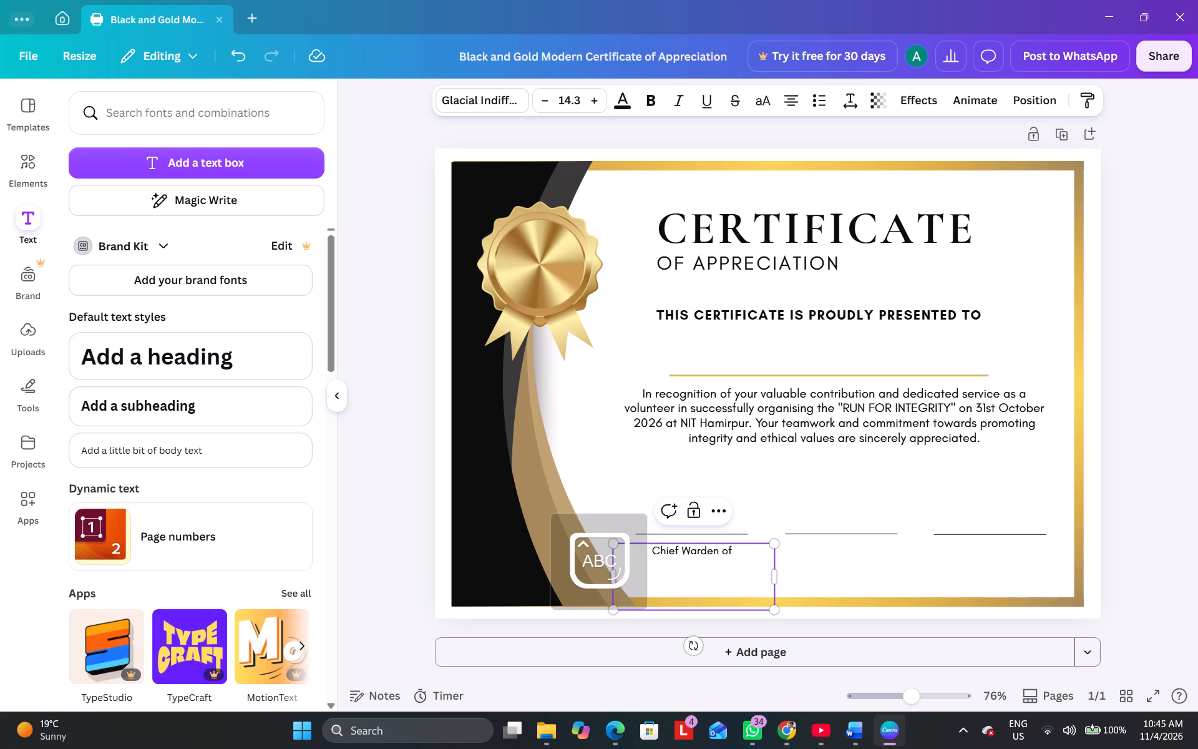
{"action": "key", "text": "m"}
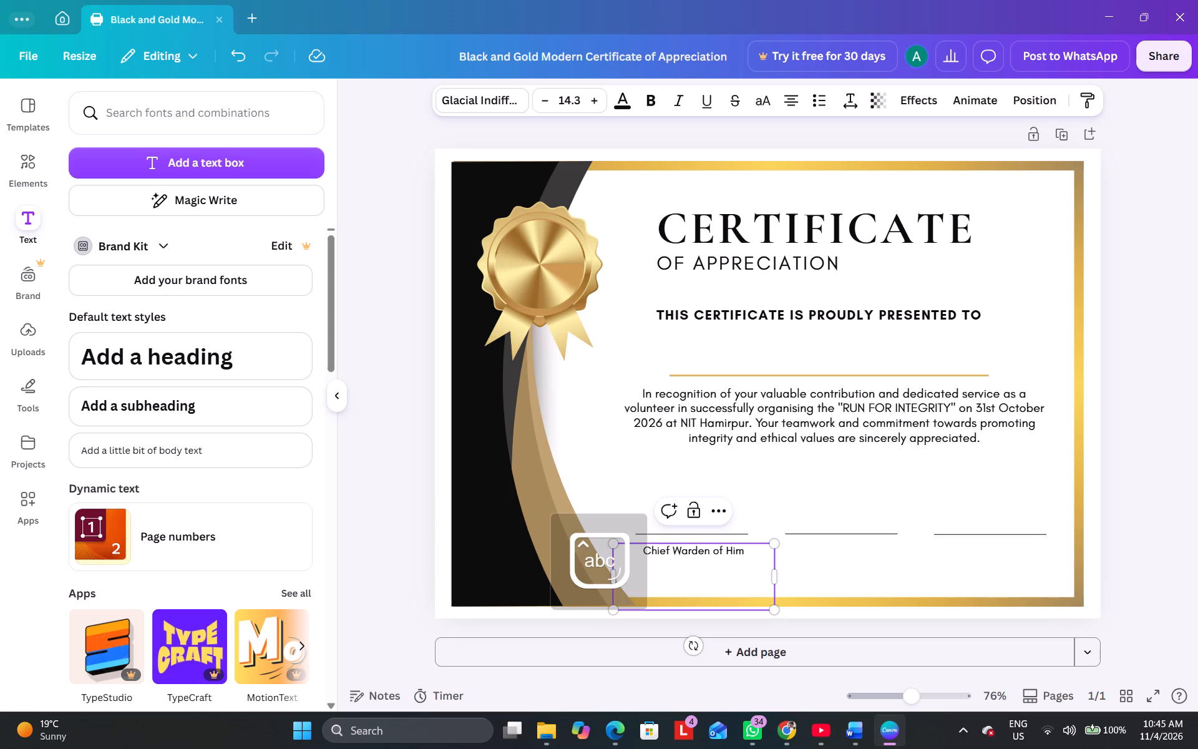
{"action": "type", "text": "giri"}
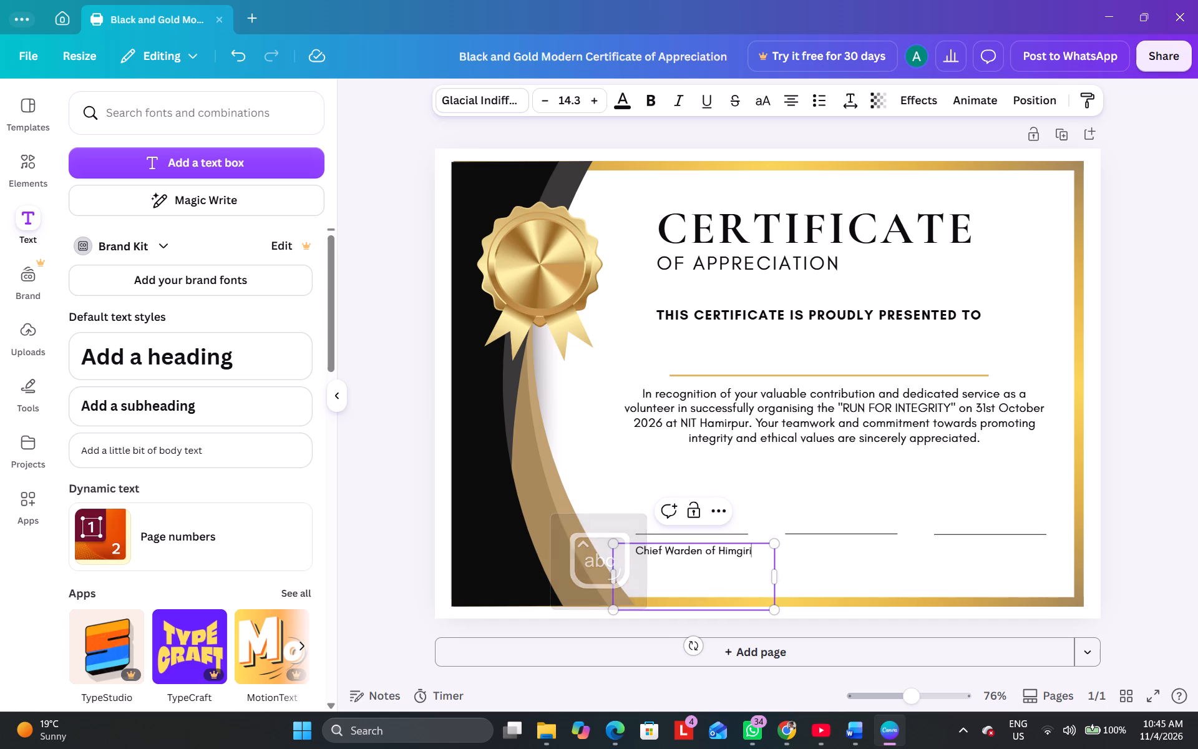
{"action": "key", "text": "space"}
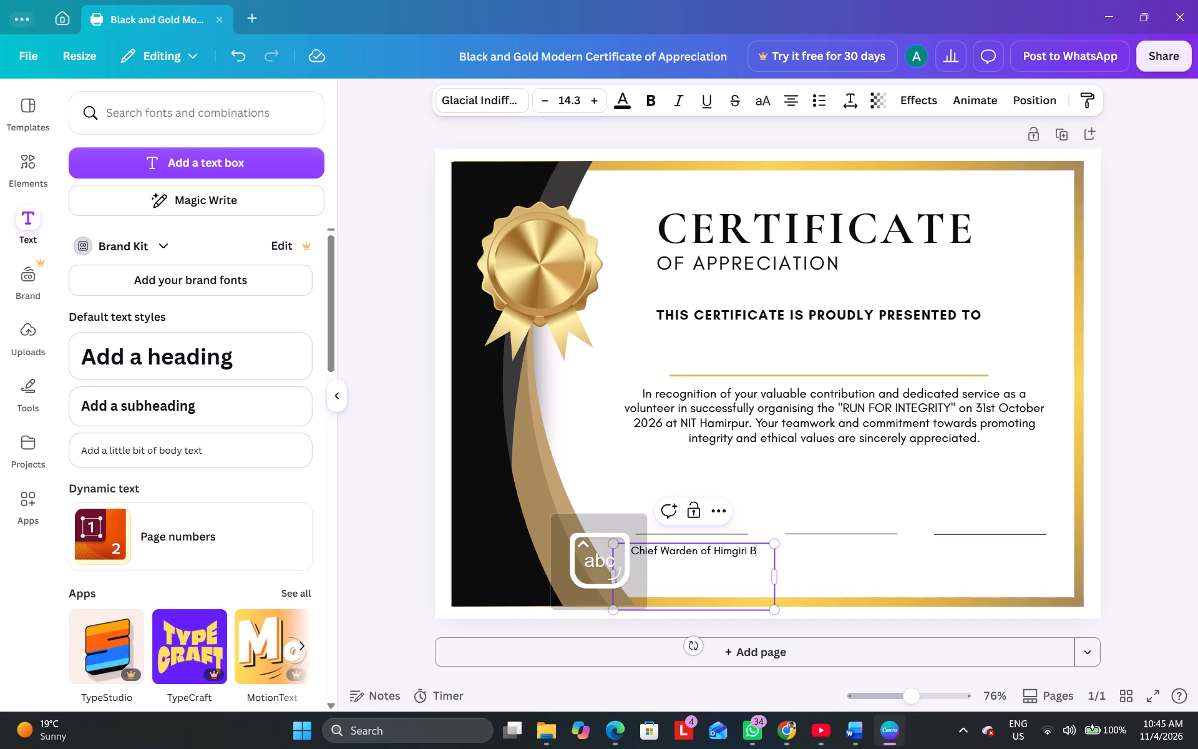
{"action": "key", "text": "o"}
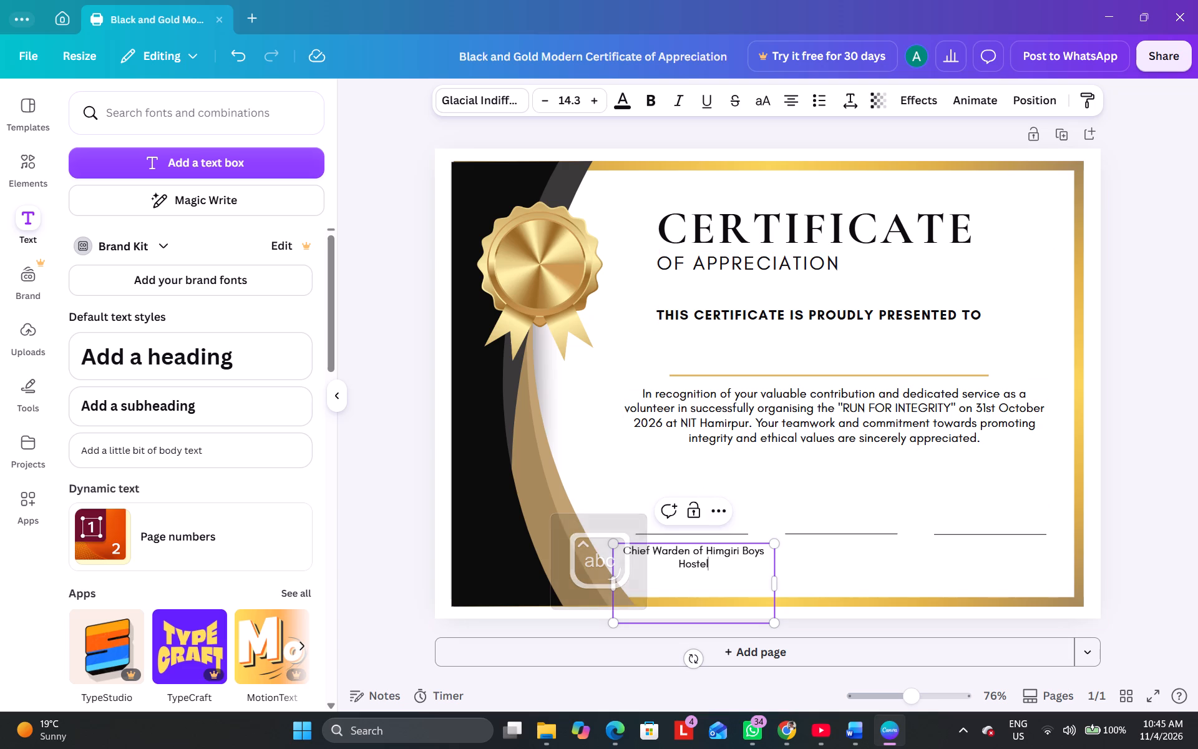
Narrow the "Chief Warden of Himgiri Boys Hostel" text box to about 46.7 wide, starting at the first signature line's left end.
{"action": "left_click_drag", "start_coordinate": [780, 586], "coordinate": [761, 582]}
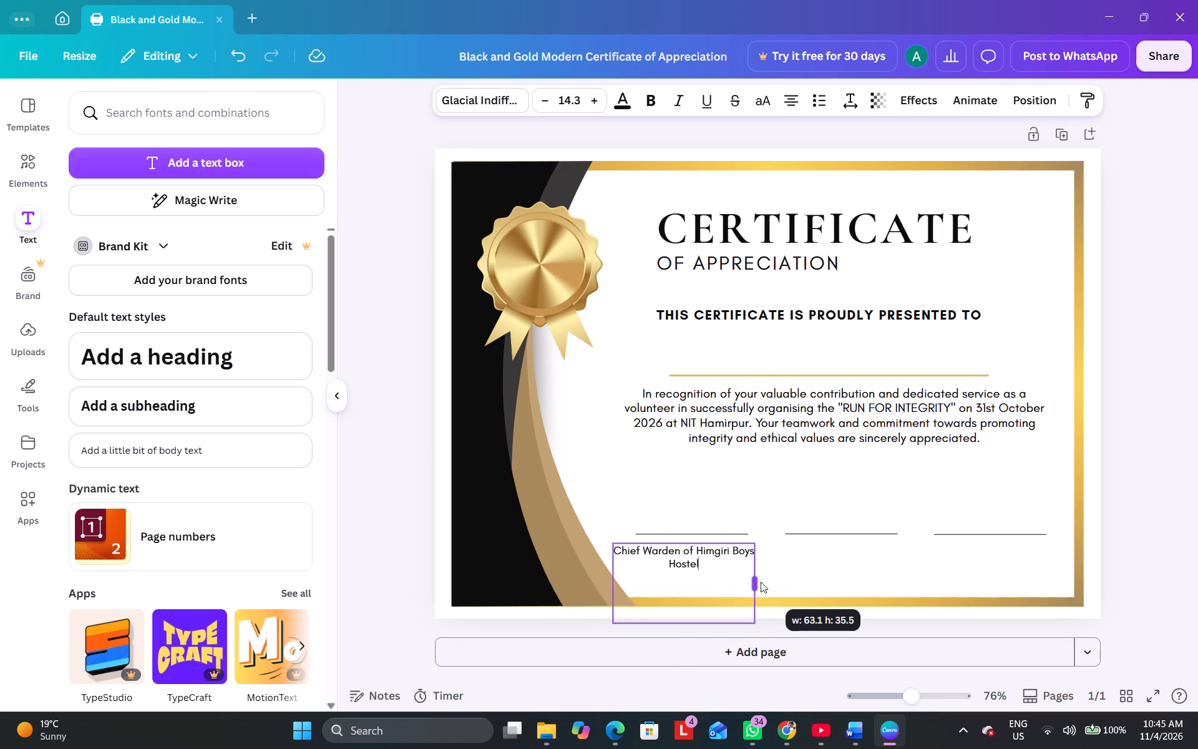
{"action": "left_click_drag", "start_coordinate": [761, 582], "coordinate": [747, 575]}
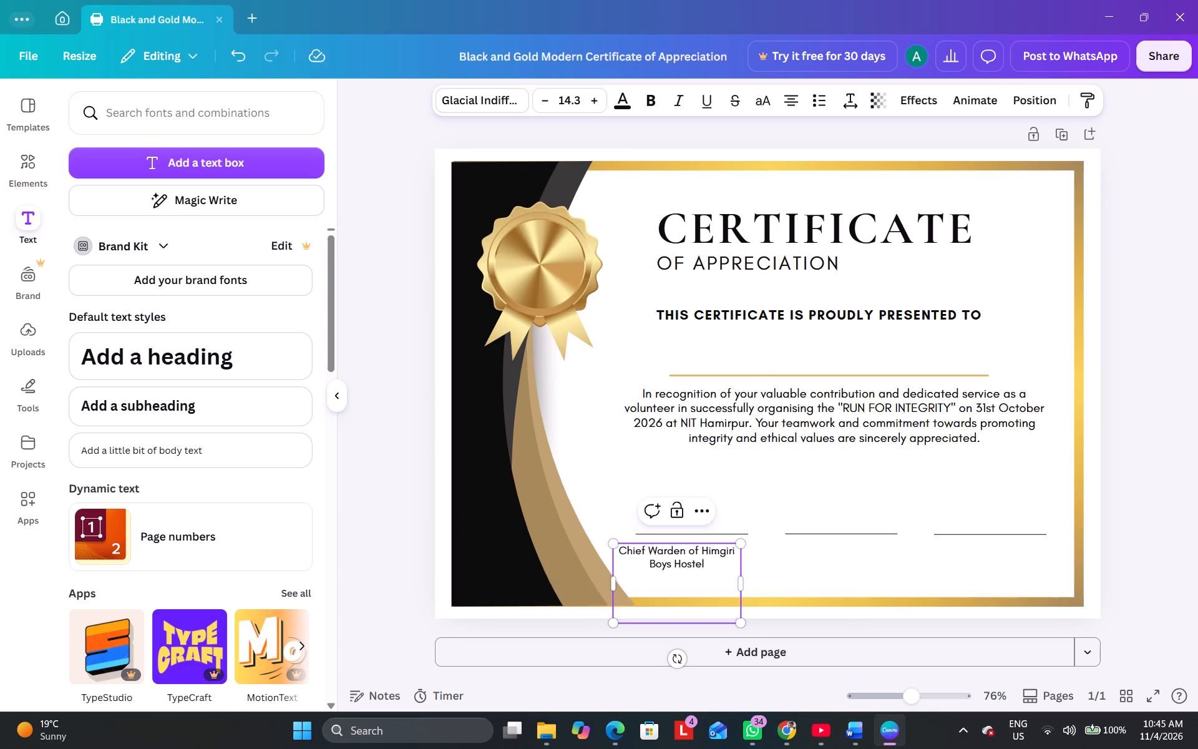
{"action": "left_click_drag", "start_coordinate": [609, 581], "coordinate": [631, 580]}
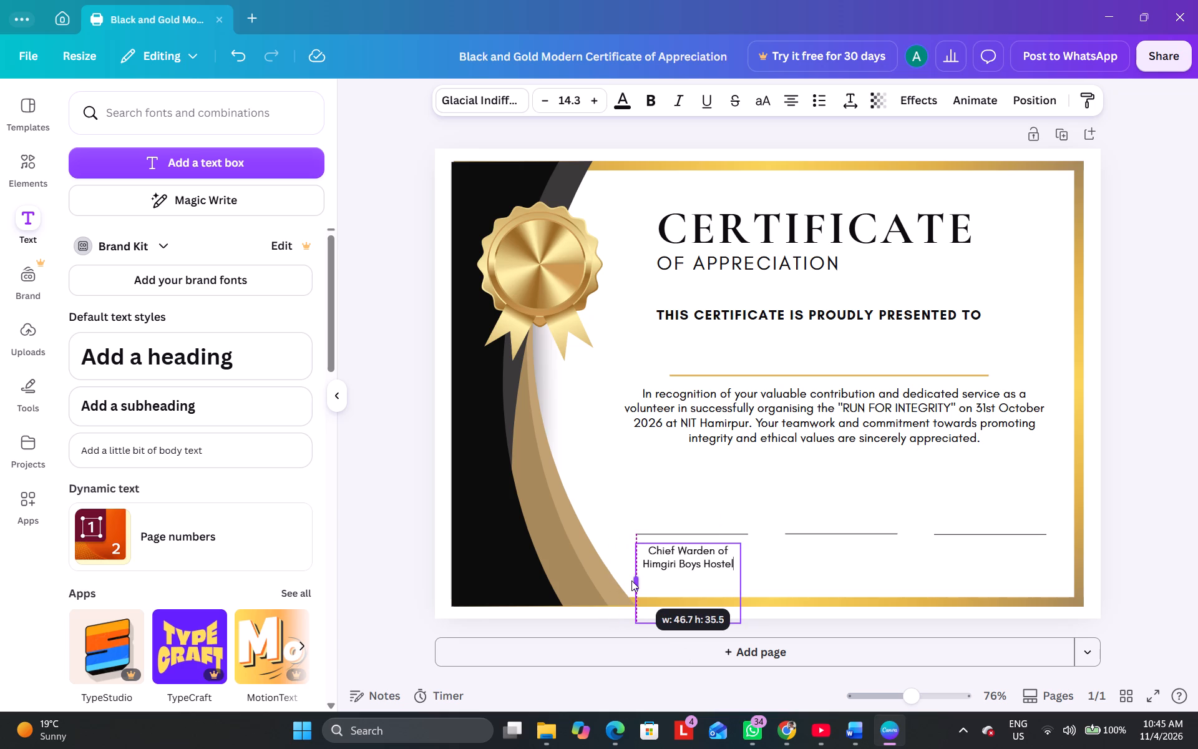
{"action": "left_click_drag", "start_coordinate": [631, 580], "coordinate": [631, 579]}
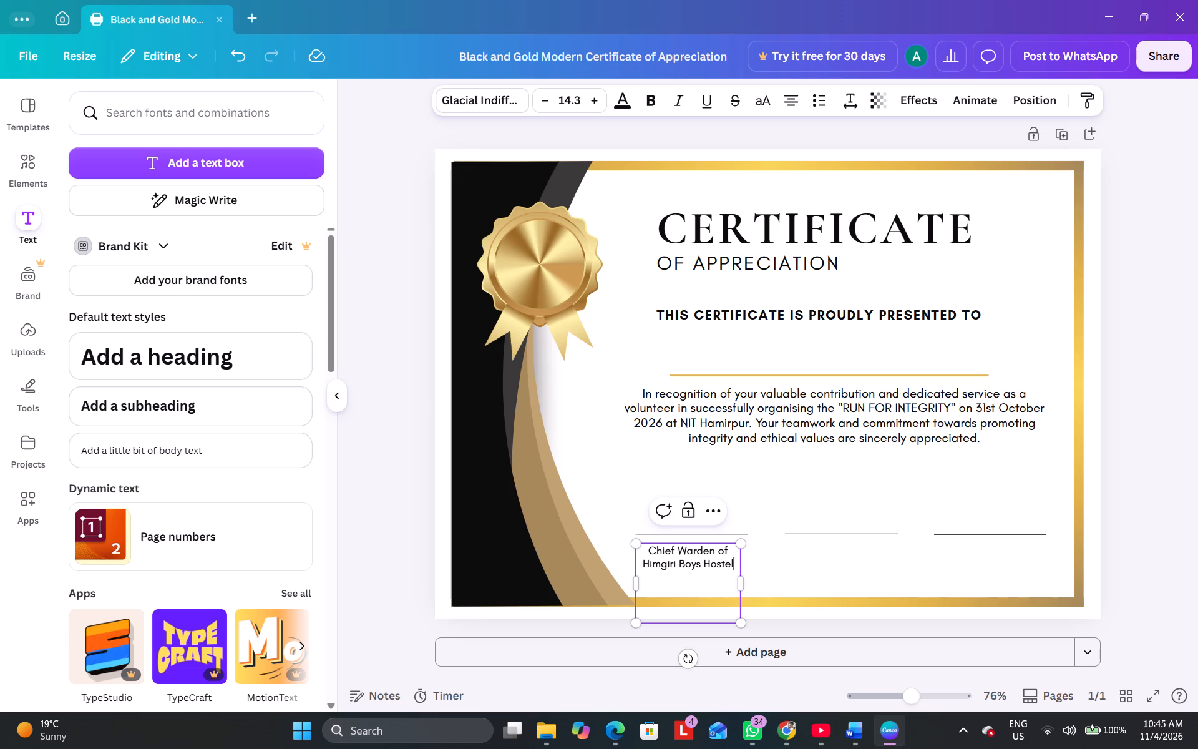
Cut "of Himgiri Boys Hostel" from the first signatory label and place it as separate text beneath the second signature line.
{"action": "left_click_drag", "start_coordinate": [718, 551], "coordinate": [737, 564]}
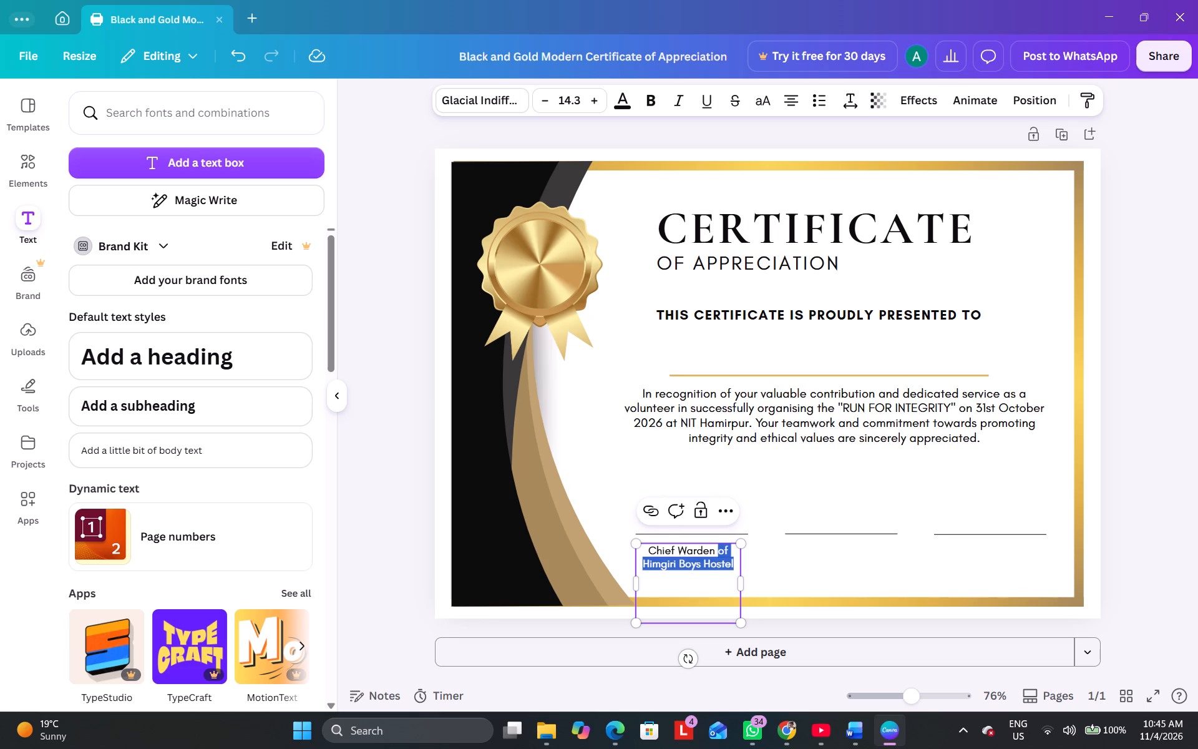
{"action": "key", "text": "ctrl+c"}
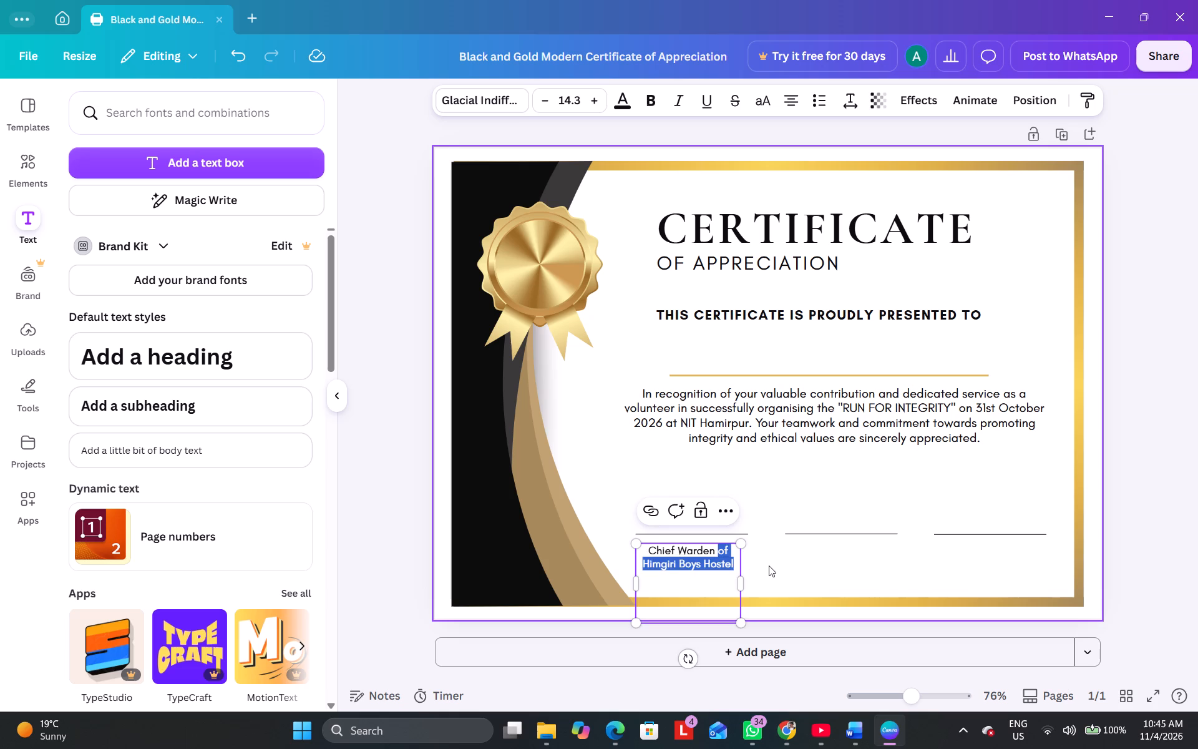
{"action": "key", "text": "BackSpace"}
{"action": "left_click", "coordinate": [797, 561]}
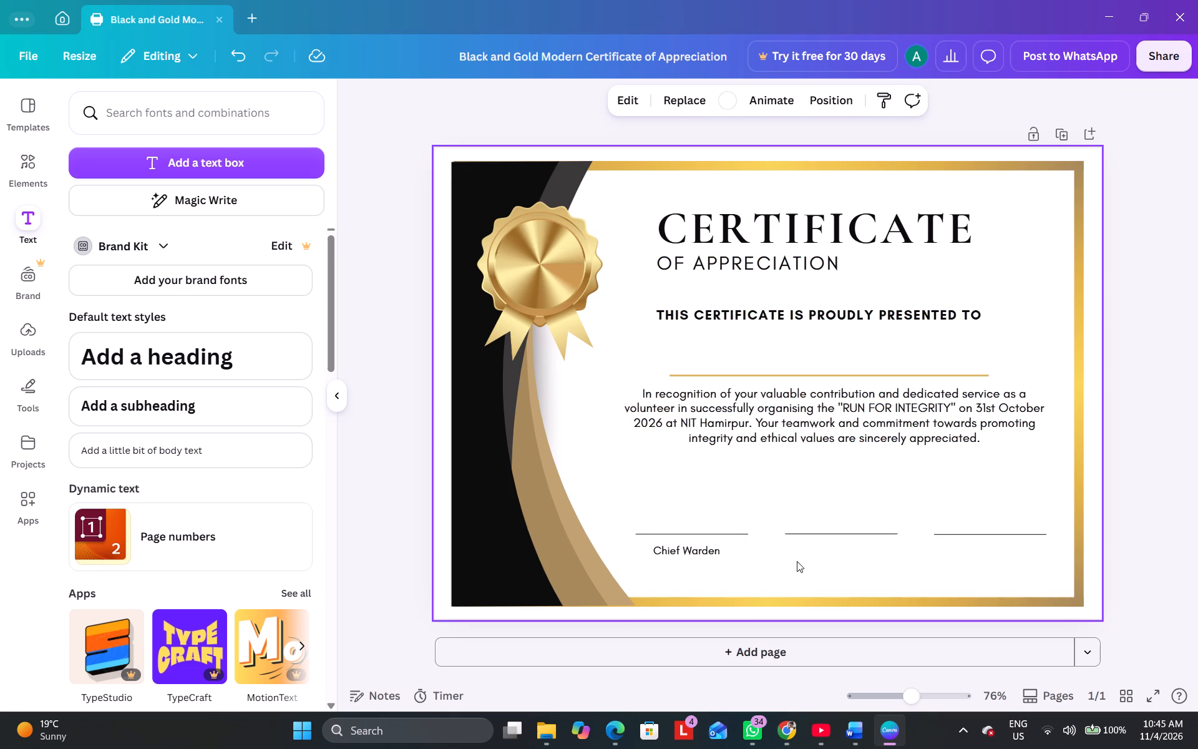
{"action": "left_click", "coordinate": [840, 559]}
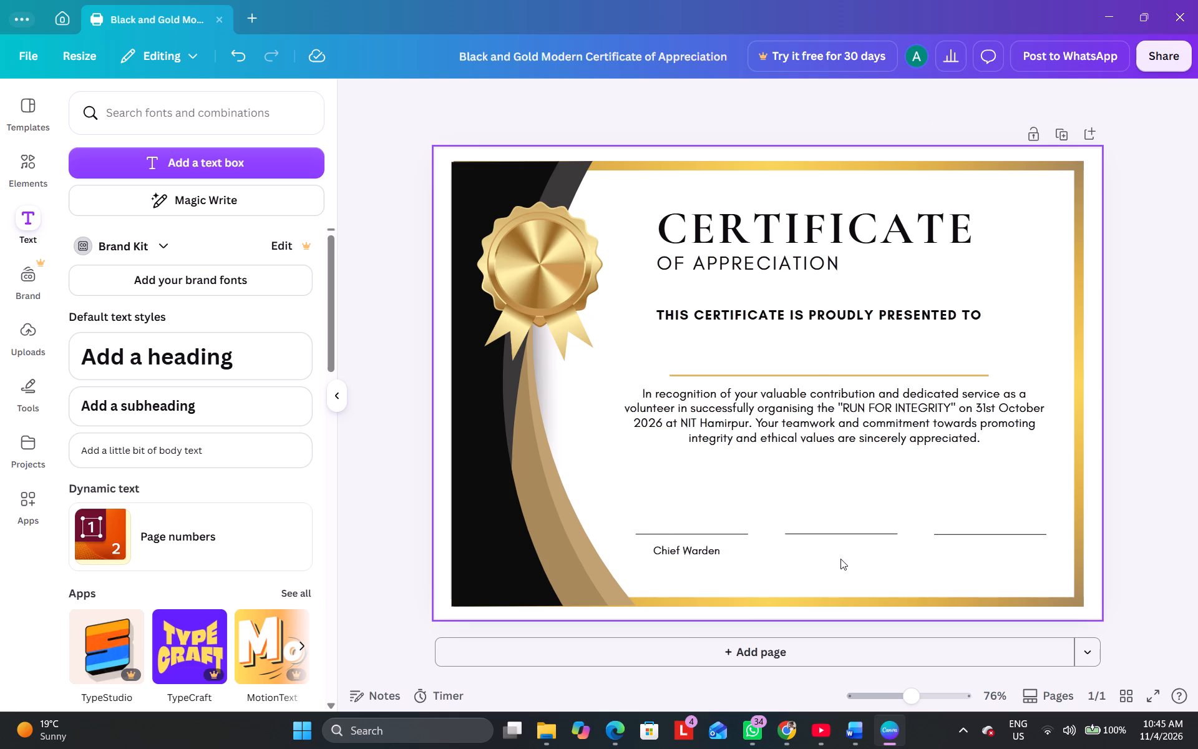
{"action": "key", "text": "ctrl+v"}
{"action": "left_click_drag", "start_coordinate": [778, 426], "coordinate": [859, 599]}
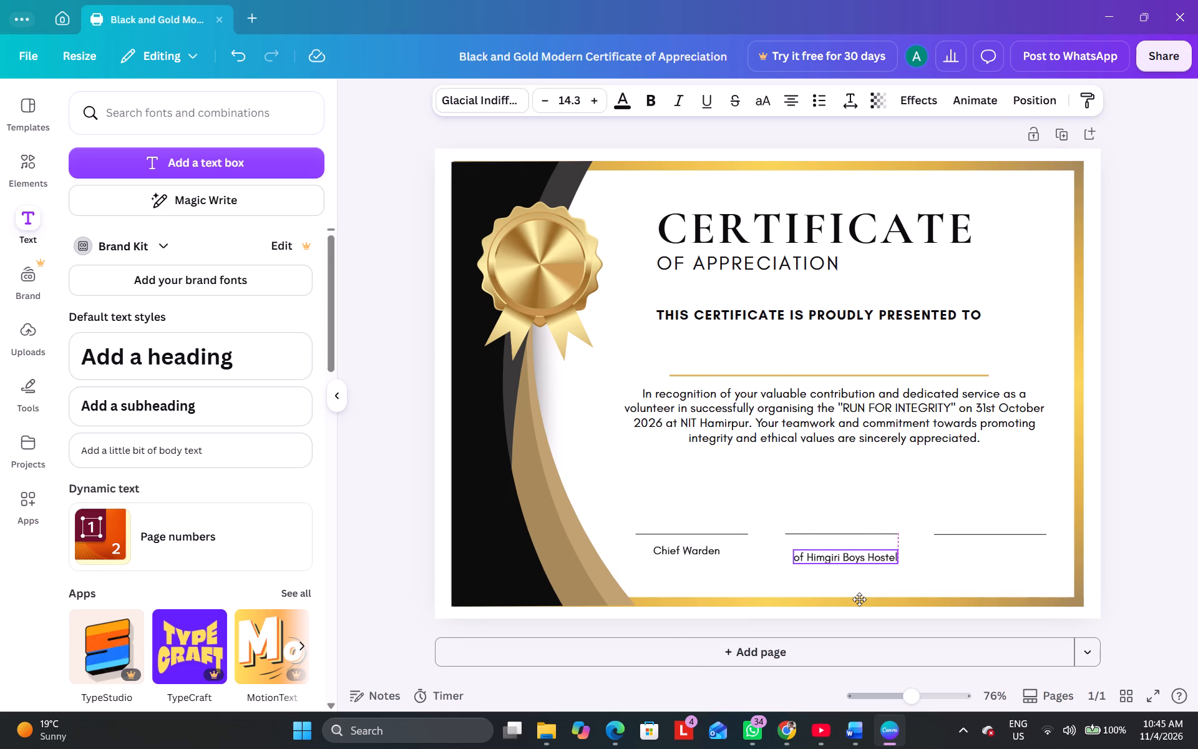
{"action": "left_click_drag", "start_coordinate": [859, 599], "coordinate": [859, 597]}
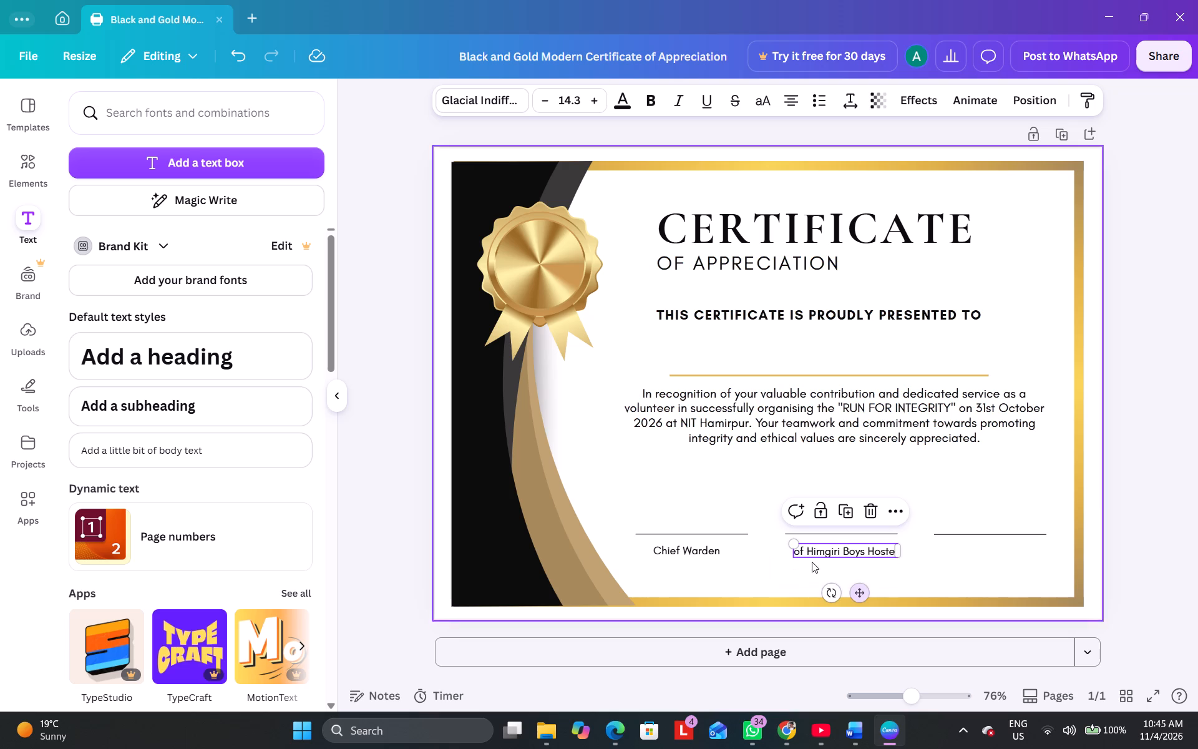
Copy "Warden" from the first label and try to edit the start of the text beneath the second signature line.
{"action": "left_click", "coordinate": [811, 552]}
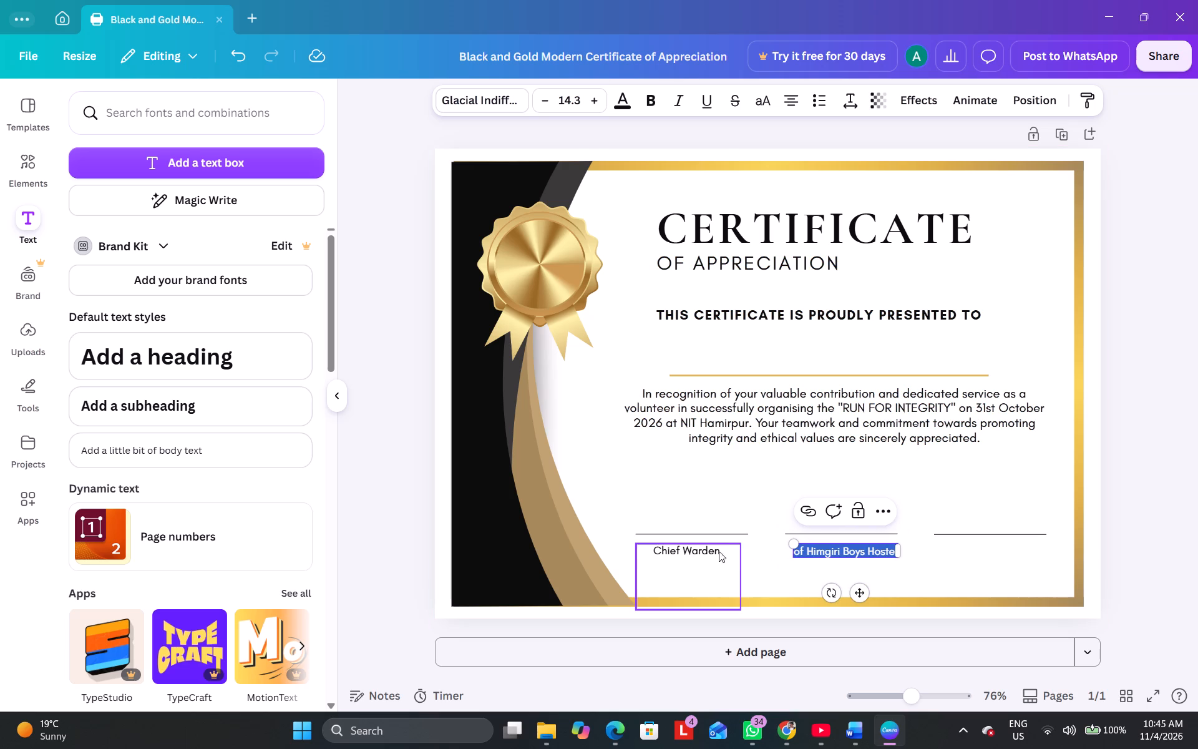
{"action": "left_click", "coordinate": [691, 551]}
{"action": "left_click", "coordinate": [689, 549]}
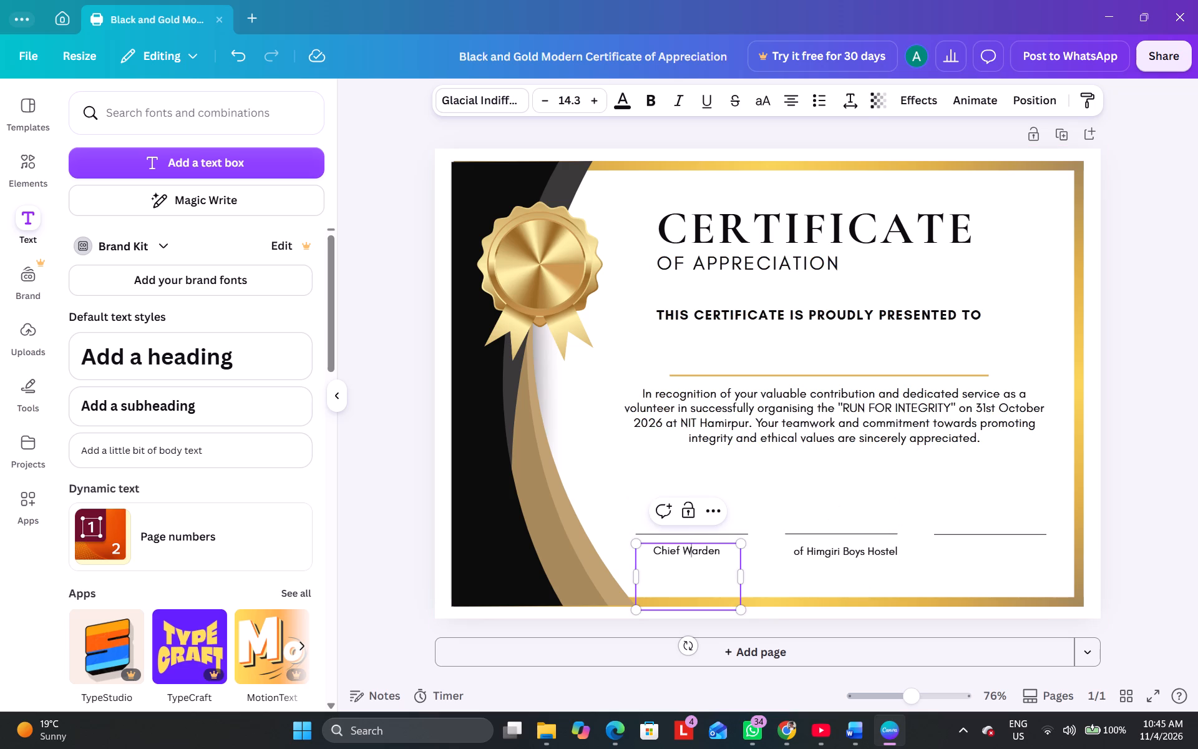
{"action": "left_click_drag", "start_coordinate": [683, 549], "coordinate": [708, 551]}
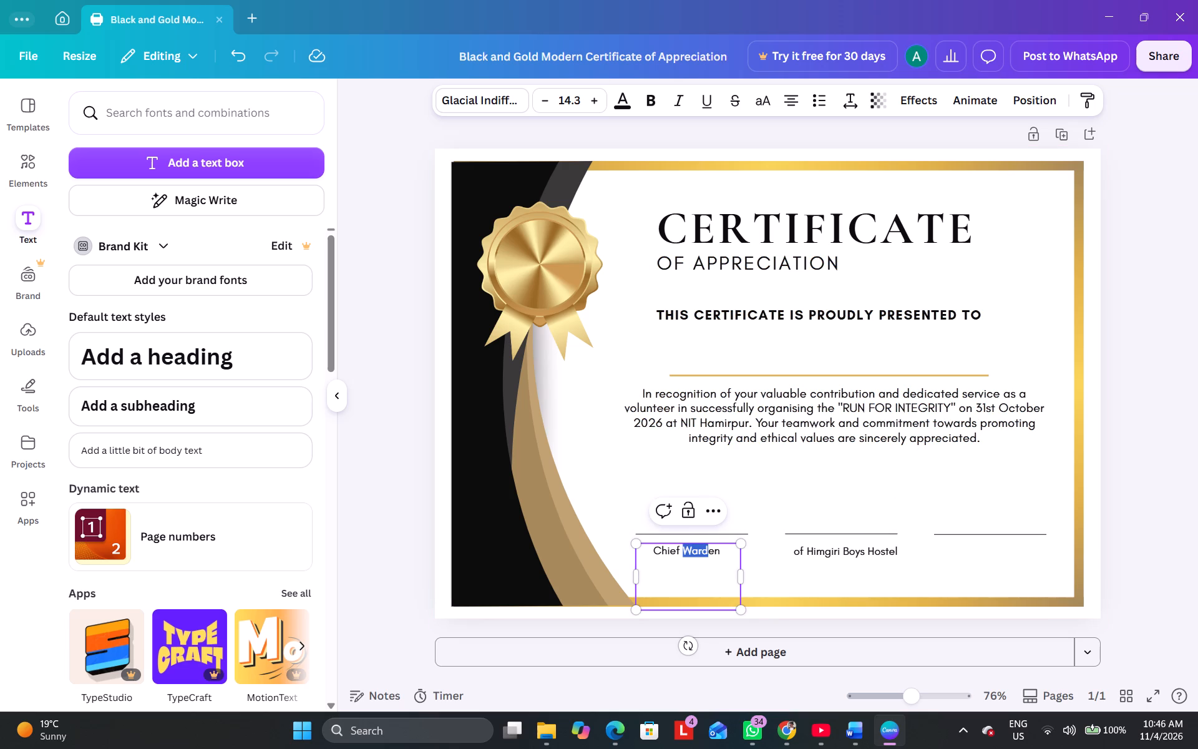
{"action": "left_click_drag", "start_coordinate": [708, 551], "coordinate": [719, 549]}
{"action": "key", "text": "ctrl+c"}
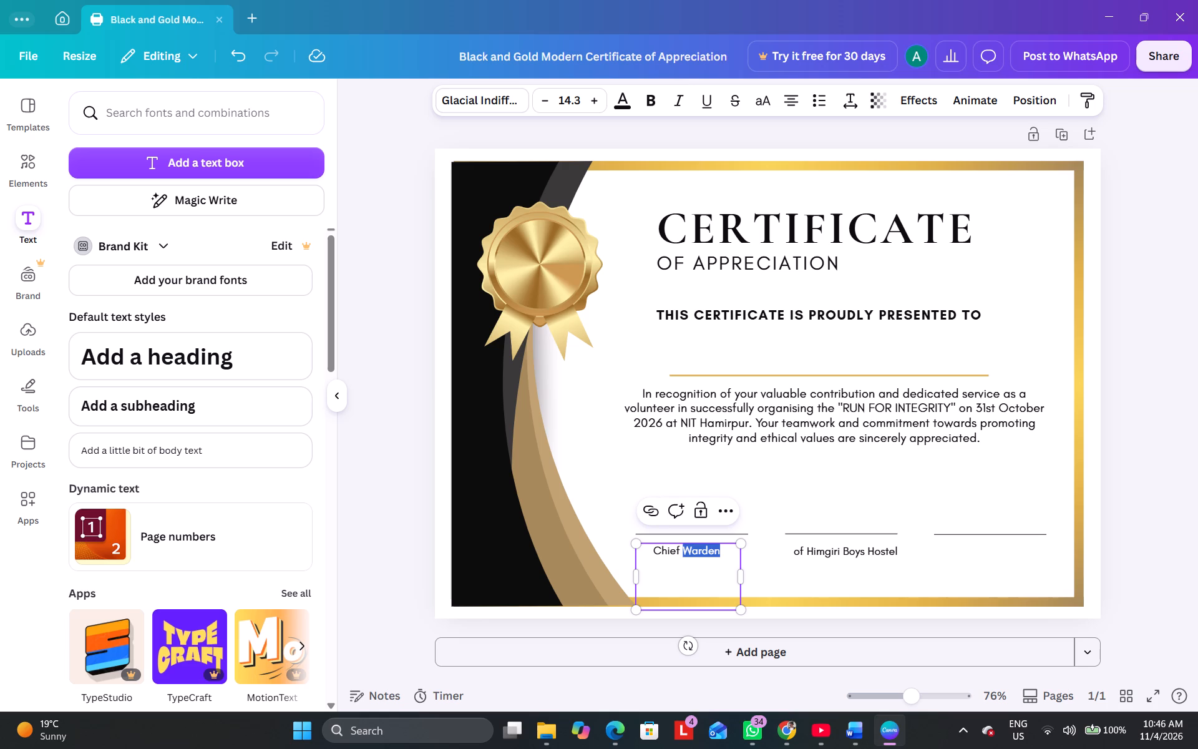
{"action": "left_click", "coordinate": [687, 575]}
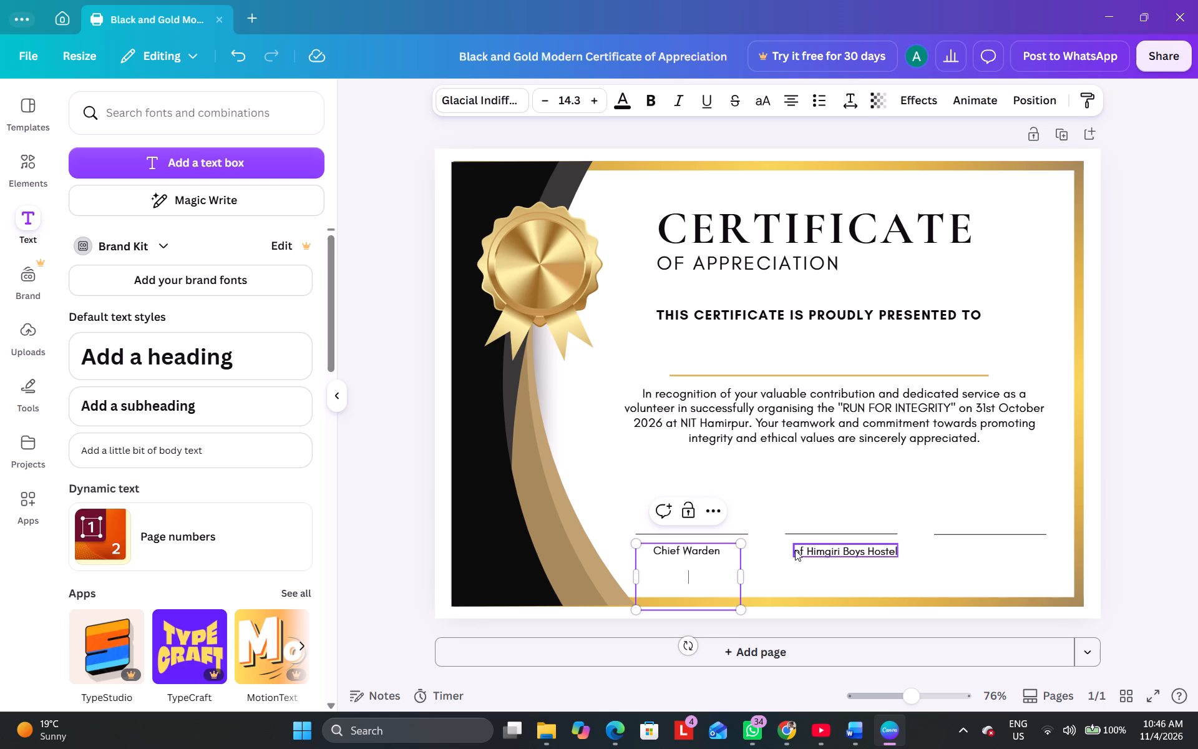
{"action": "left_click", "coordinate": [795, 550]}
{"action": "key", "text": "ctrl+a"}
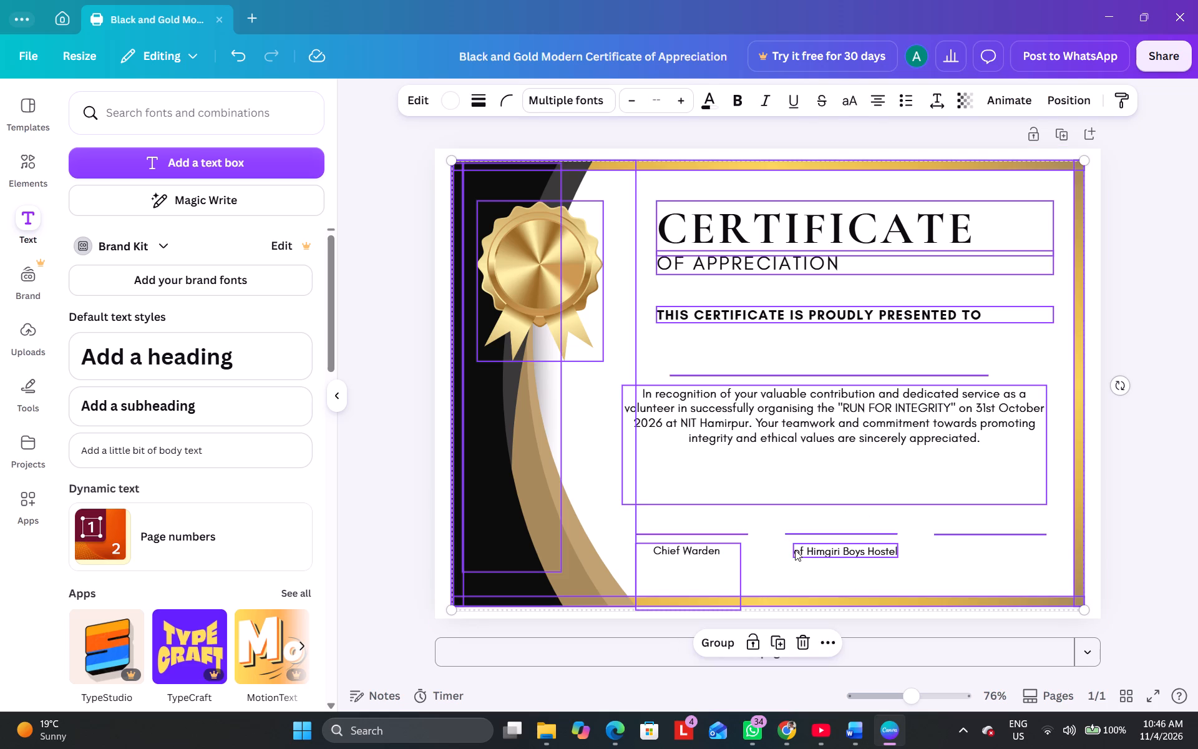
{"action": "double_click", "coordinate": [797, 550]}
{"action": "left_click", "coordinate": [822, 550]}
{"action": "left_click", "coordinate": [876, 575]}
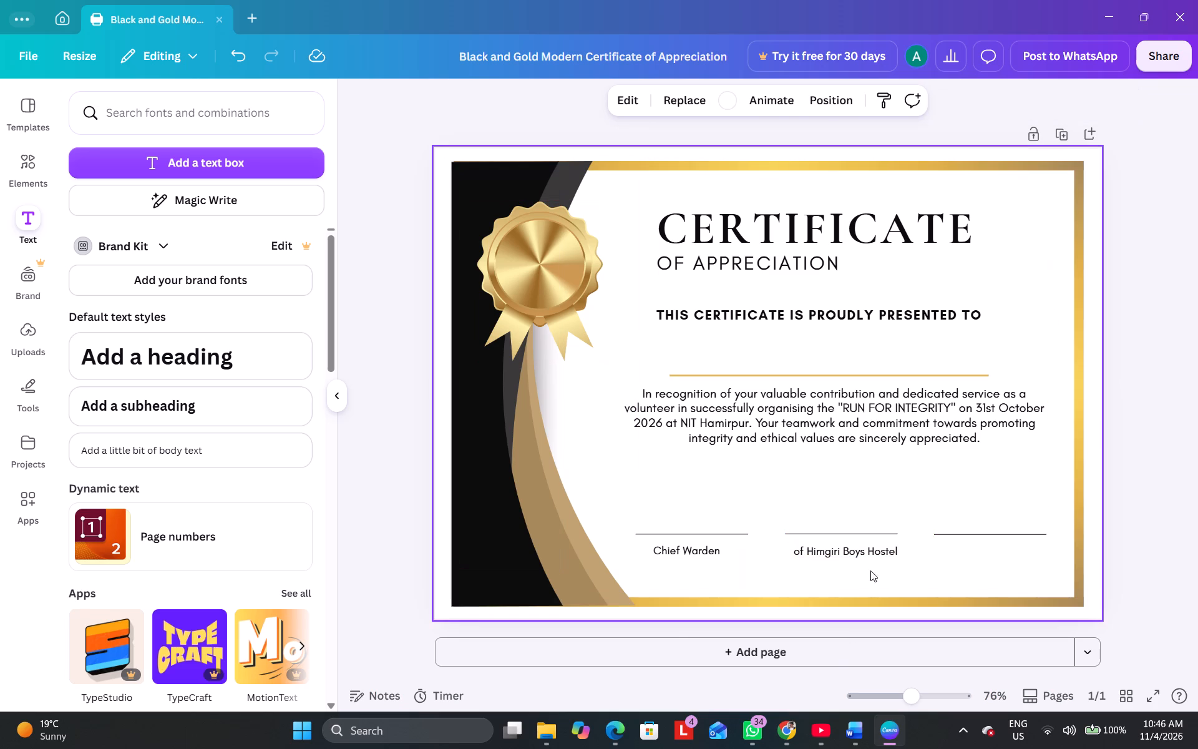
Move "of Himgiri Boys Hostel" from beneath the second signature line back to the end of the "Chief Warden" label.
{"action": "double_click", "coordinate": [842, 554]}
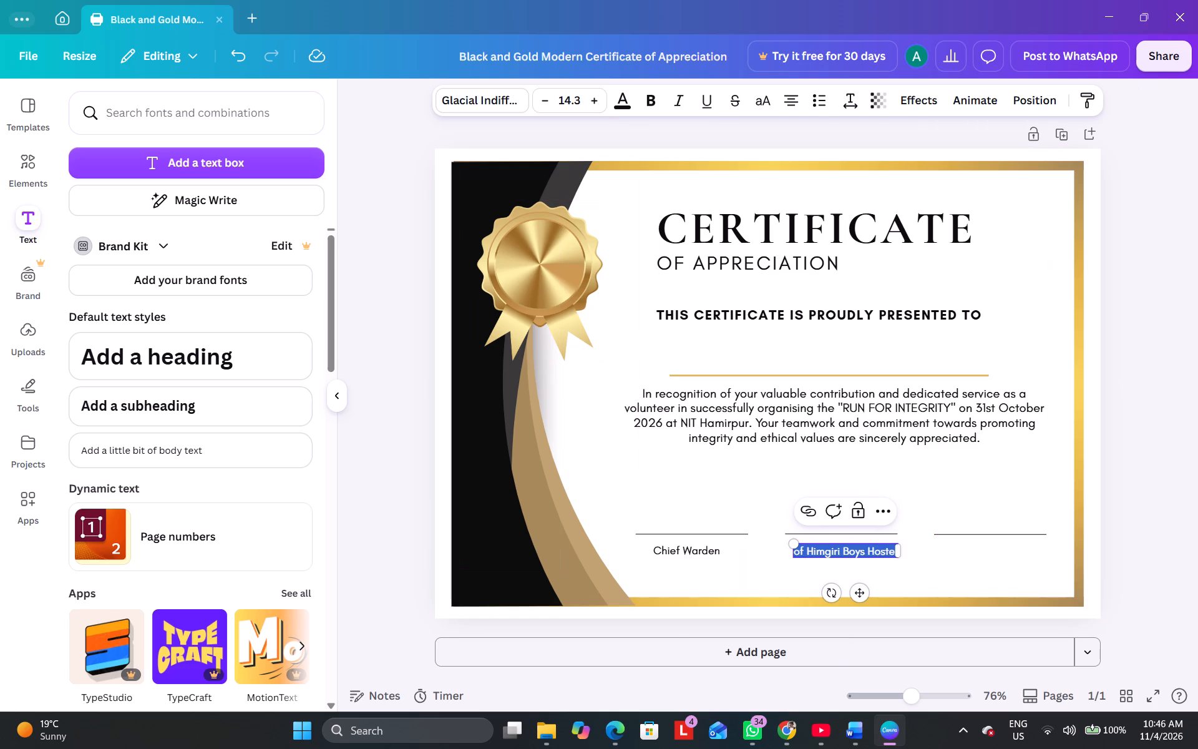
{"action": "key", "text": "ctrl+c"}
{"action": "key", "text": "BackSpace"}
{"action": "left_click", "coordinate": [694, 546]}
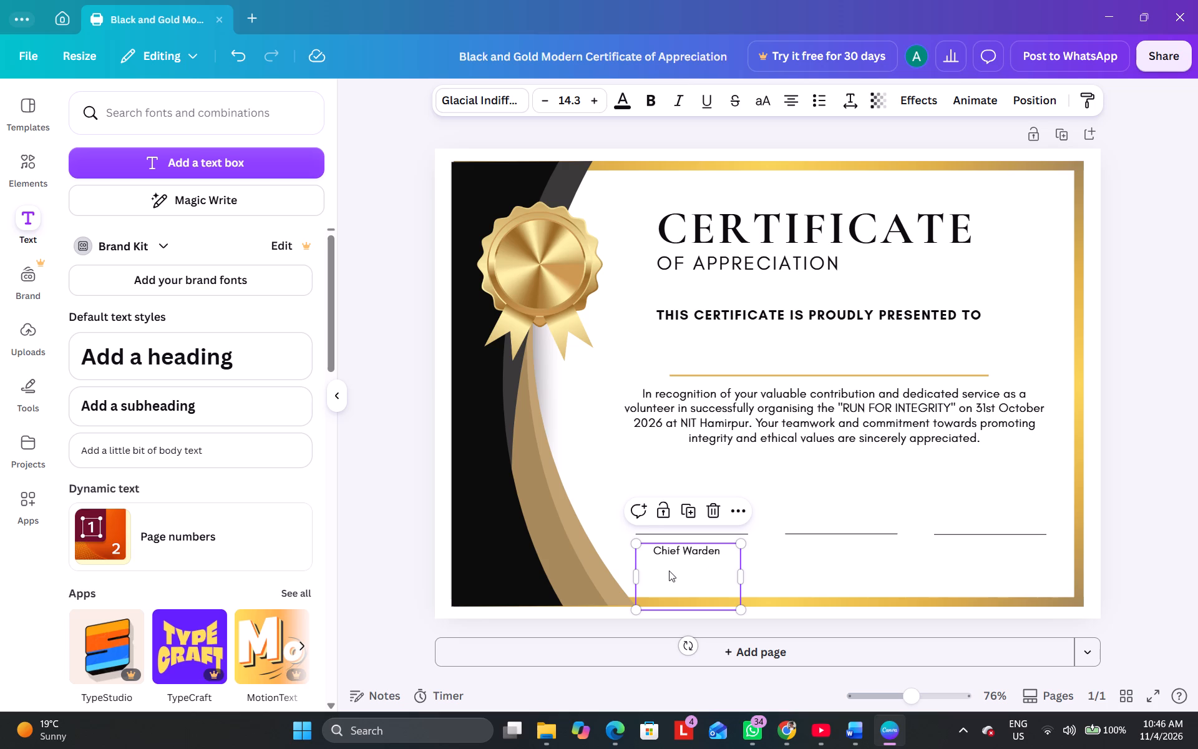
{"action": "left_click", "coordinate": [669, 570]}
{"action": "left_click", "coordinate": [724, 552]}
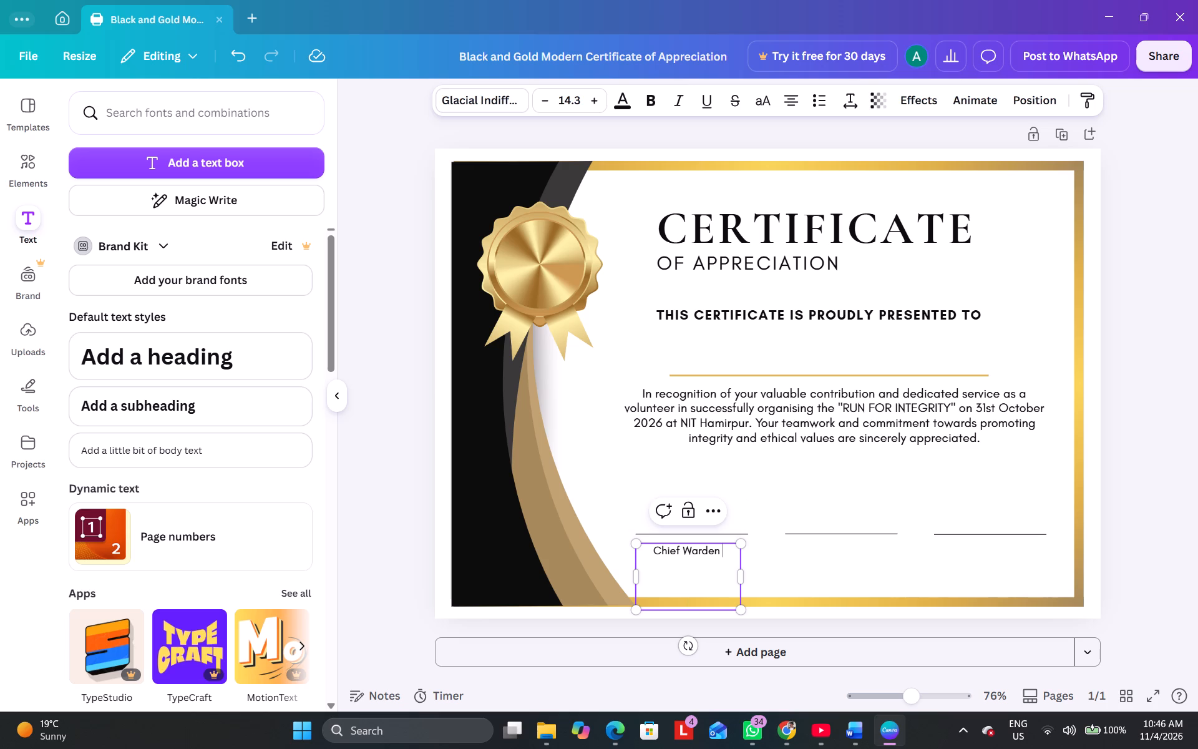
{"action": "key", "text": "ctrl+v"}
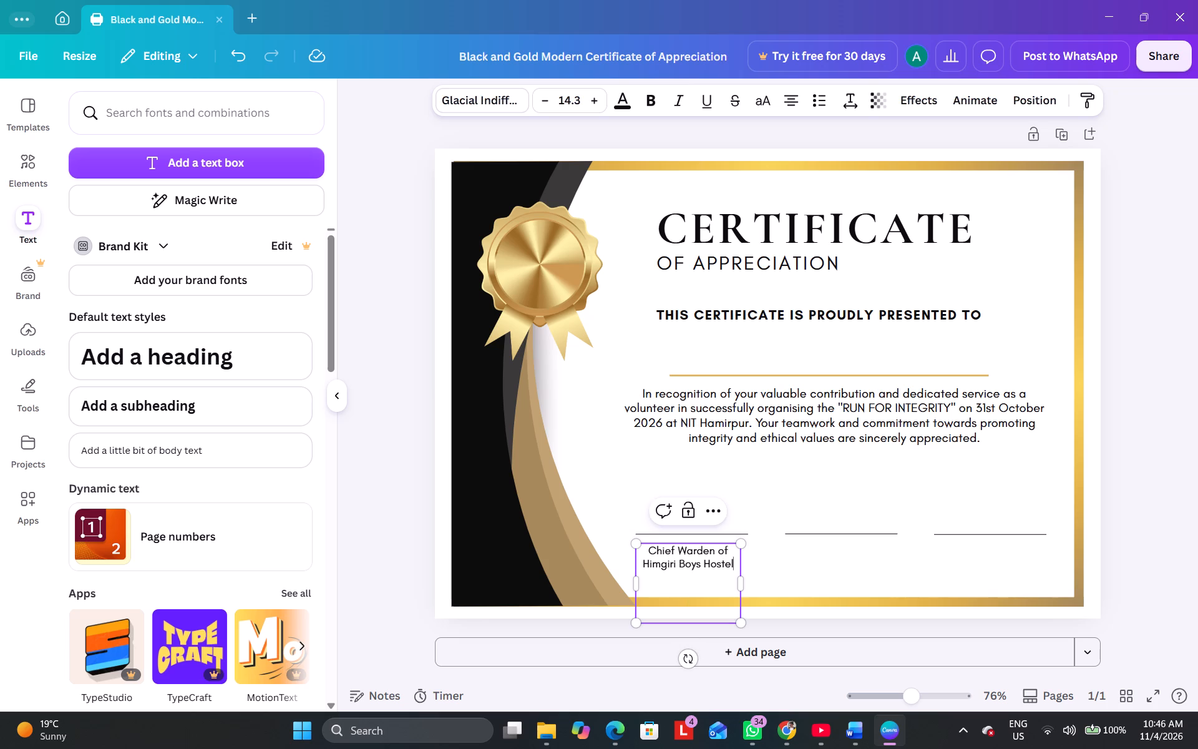
Copy "Warden of Himgiri Boys Hostel" from the first label into a new text box placed just beneath the second signature line.
{"action": "left_click_drag", "start_coordinate": [676, 551], "coordinate": [718, 569]}
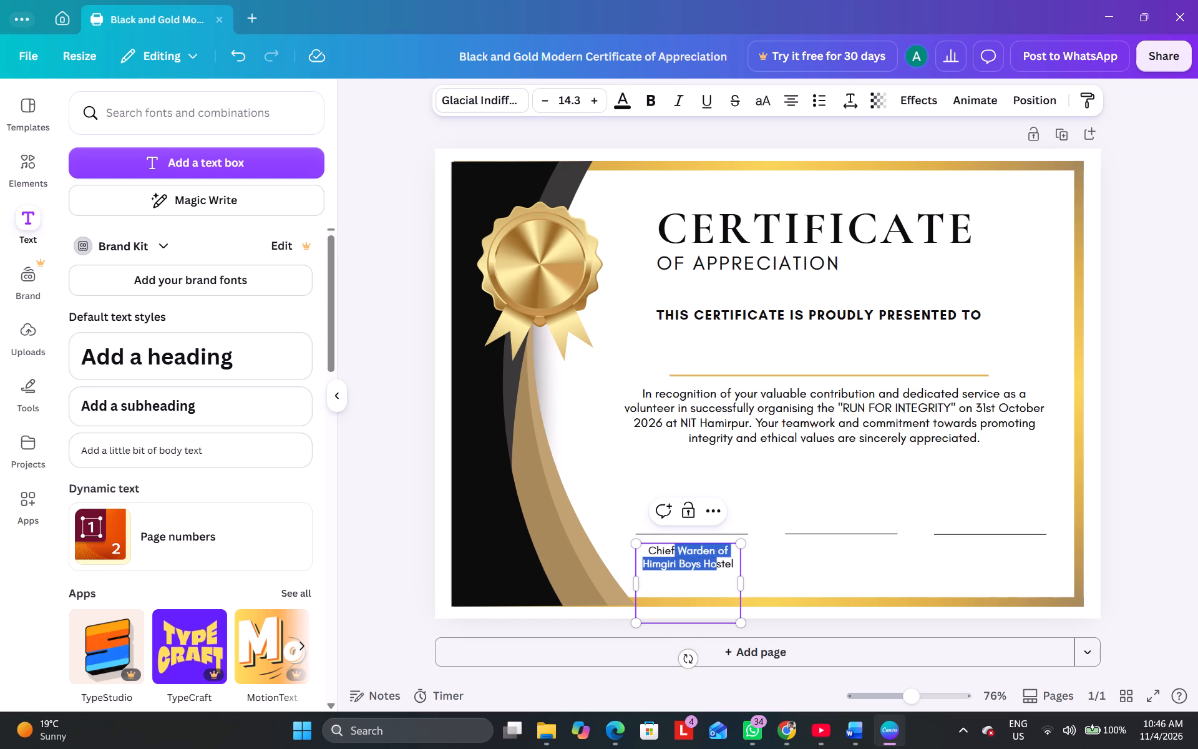
{"action": "left_click_drag", "start_coordinate": [718, 569], "coordinate": [731, 572]}
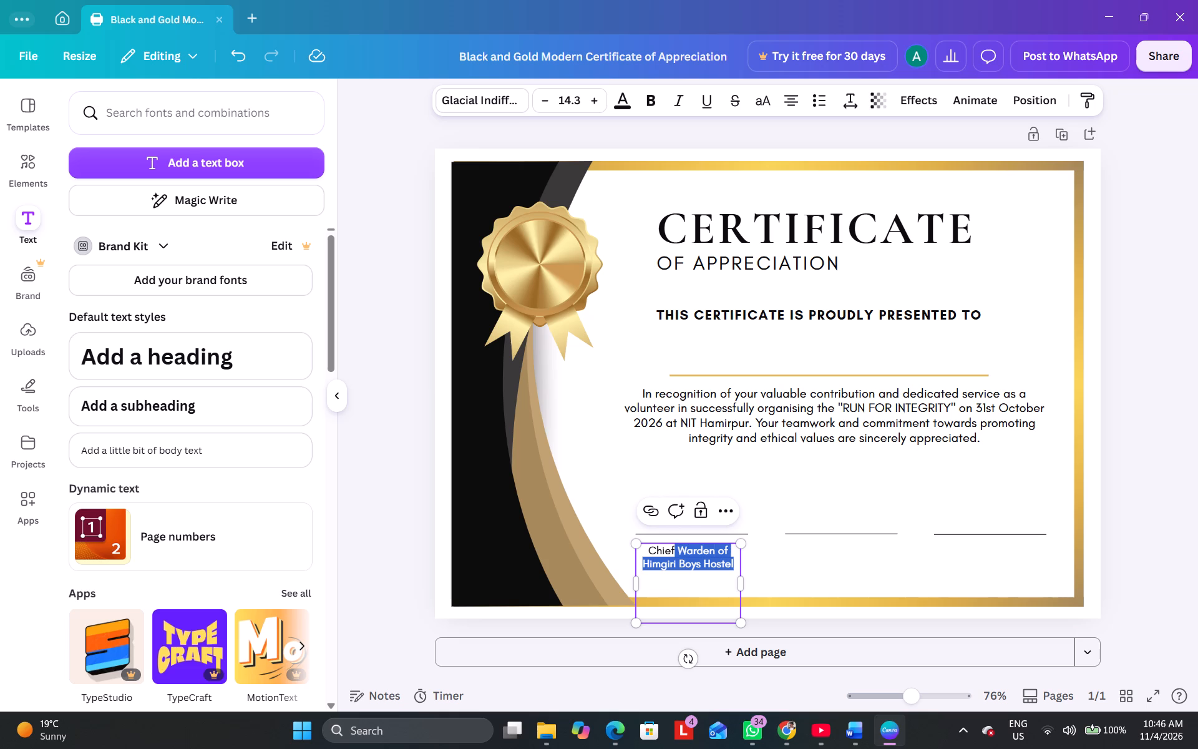
{"action": "key", "text": "ctrl+c"}
{"action": "left_click", "coordinate": [817, 571]}
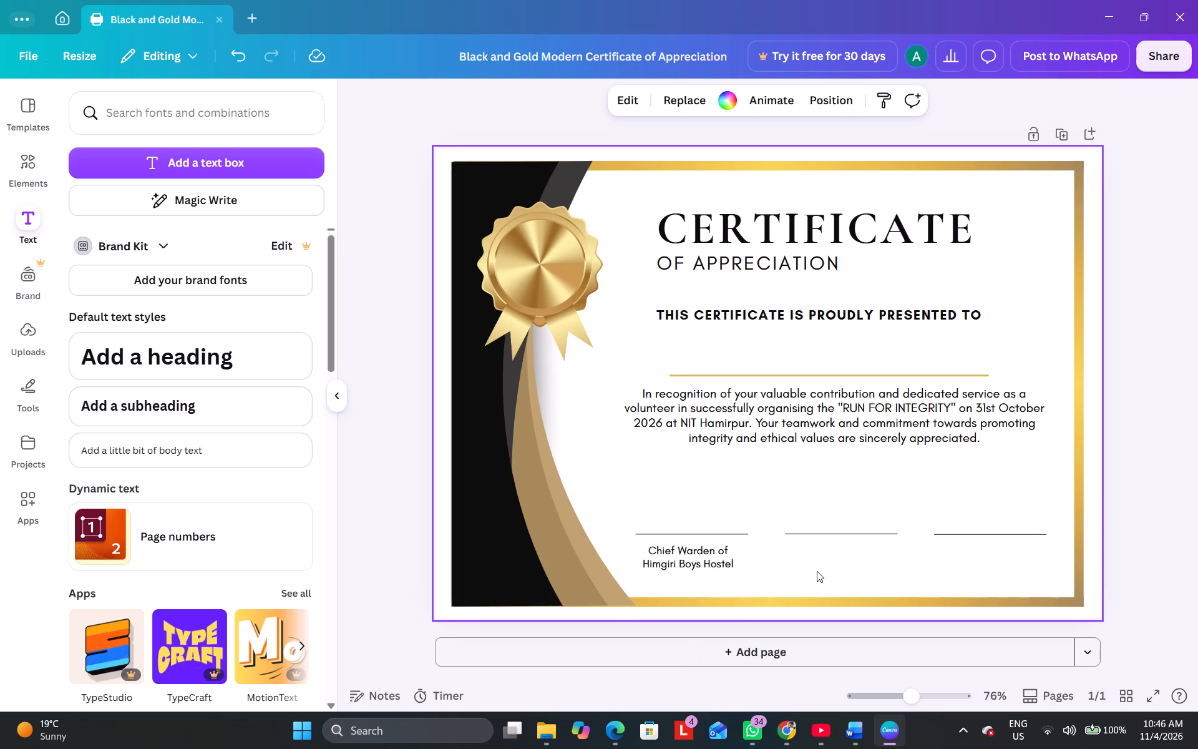
{"action": "key", "text": "ctrl+v"}
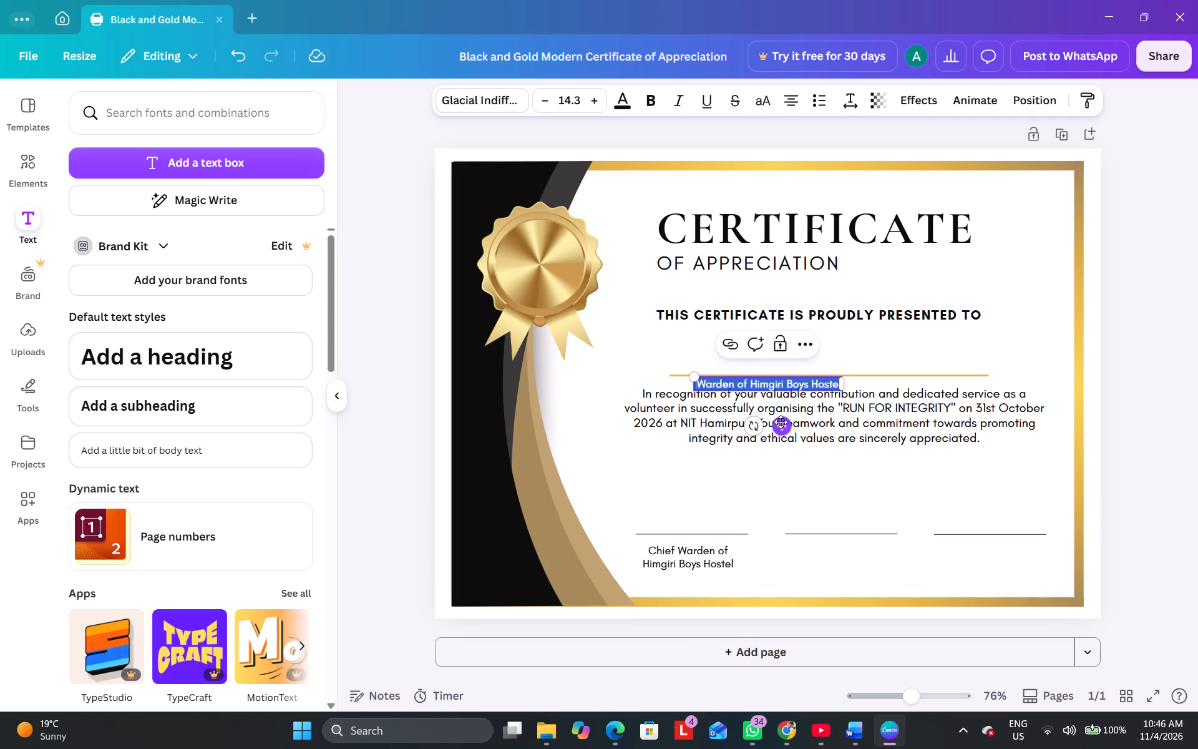
{"action": "left_click_drag", "start_coordinate": [781, 423], "coordinate": [852, 601]}
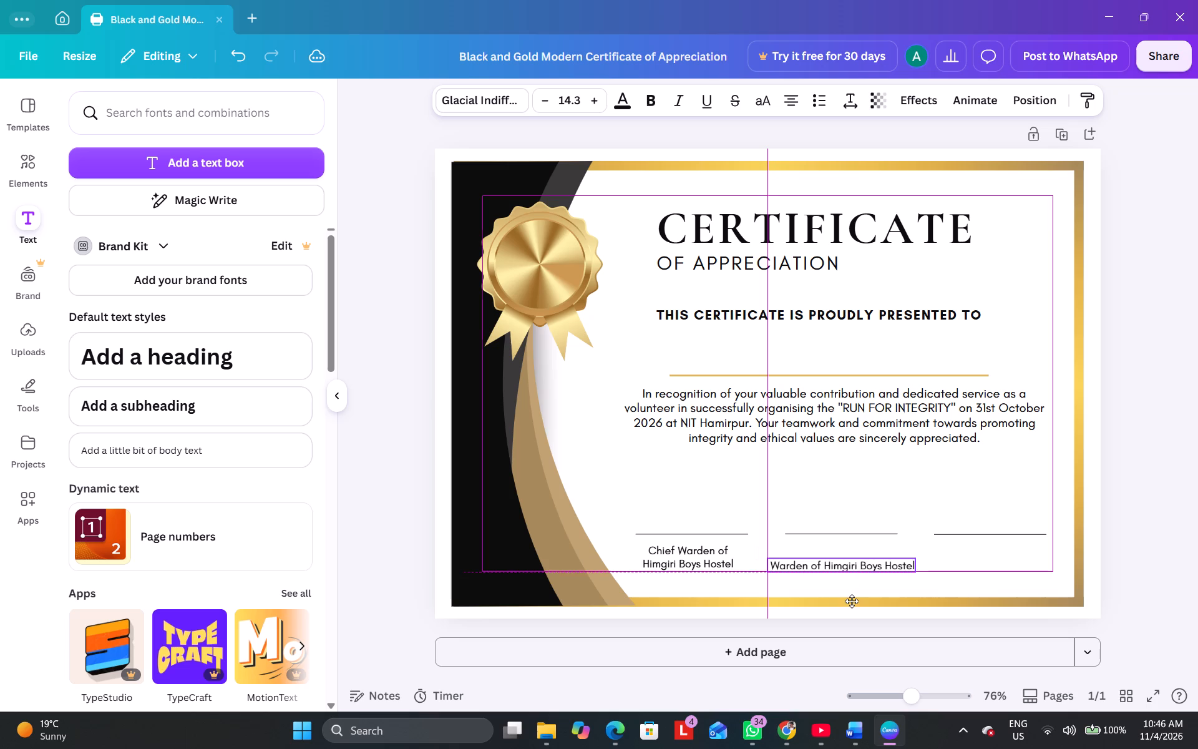
{"action": "left_click_drag", "start_coordinate": [852, 601], "coordinate": [852, 592]}
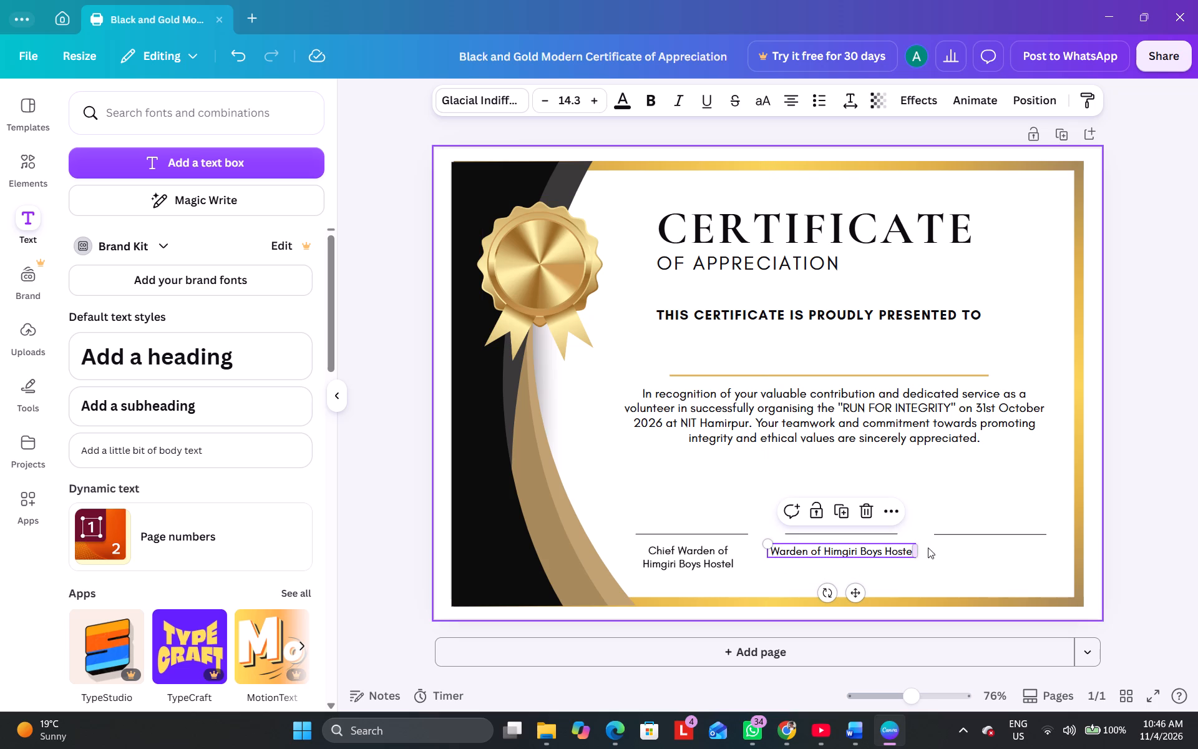
Narrow the "Warden of Himgiri Boys Hostel" label to wrap onto two lines and centre it under the second signature line.
{"action": "left_click_drag", "start_coordinate": [917, 549], "coordinate": [880, 550]}
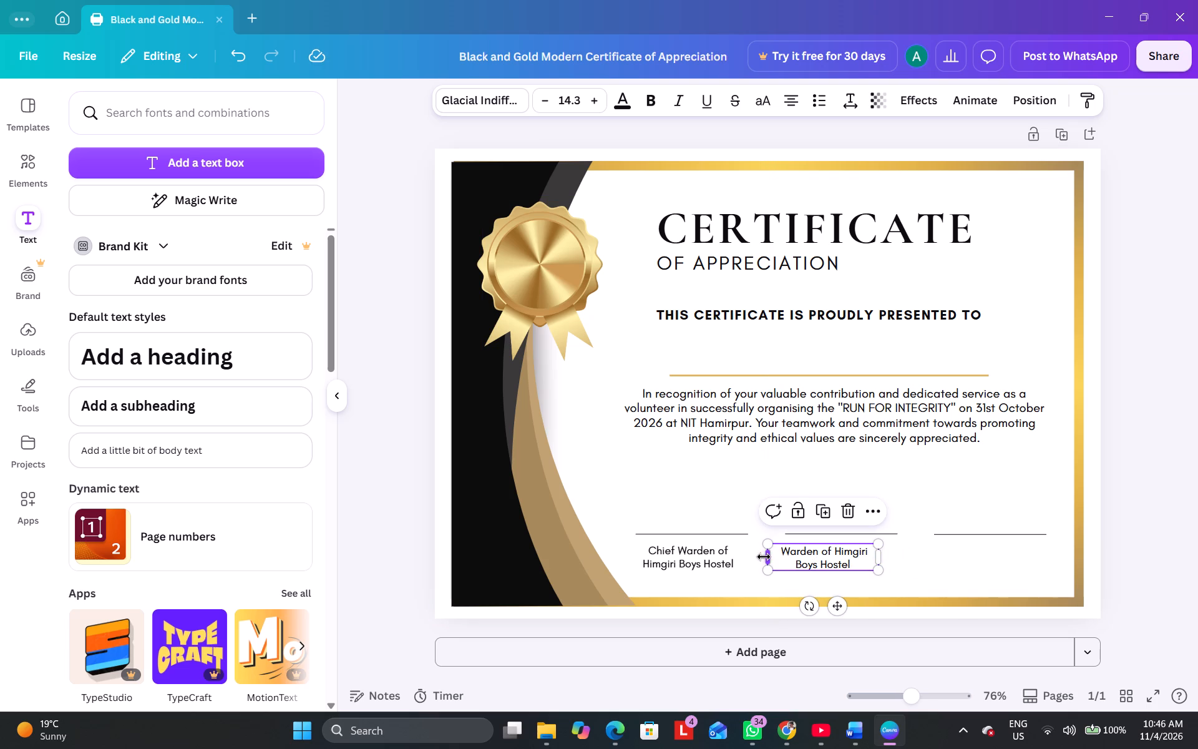
{"action": "left_click_drag", "start_coordinate": [764, 557], "coordinate": [782, 557]}
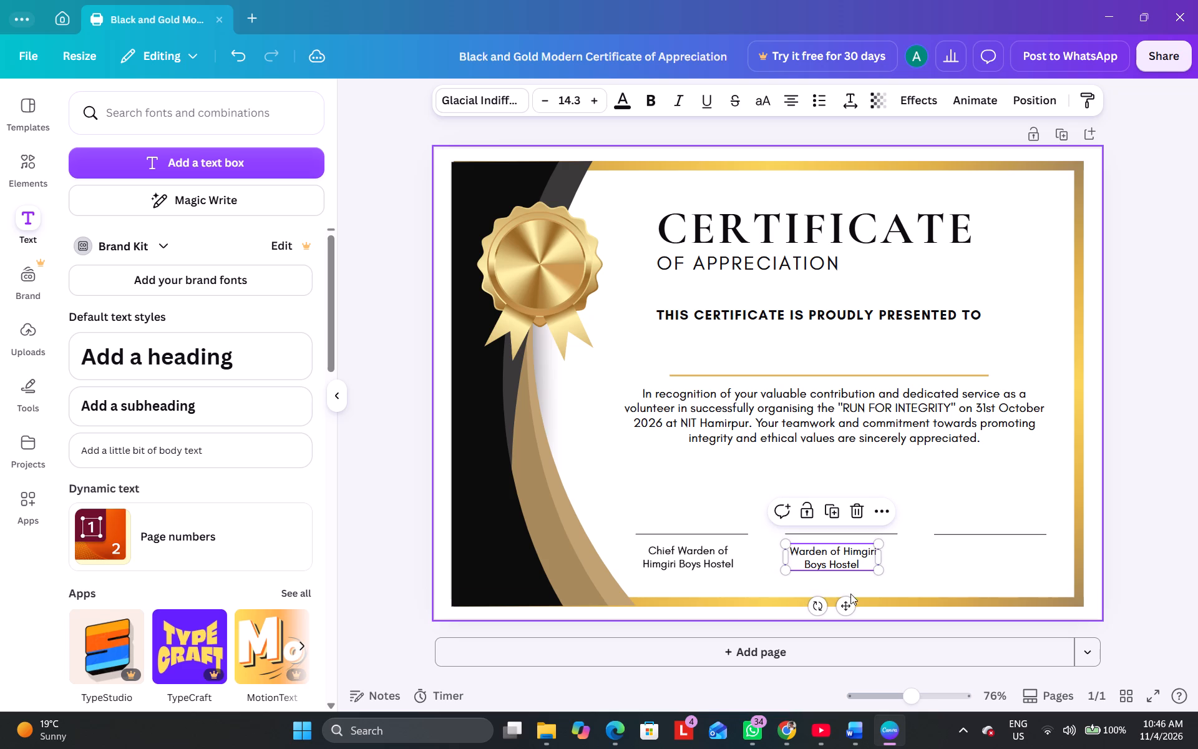
{"action": "left_click_drag", "start_coordinate": [847, 607], "coordinate": [861, 607]}
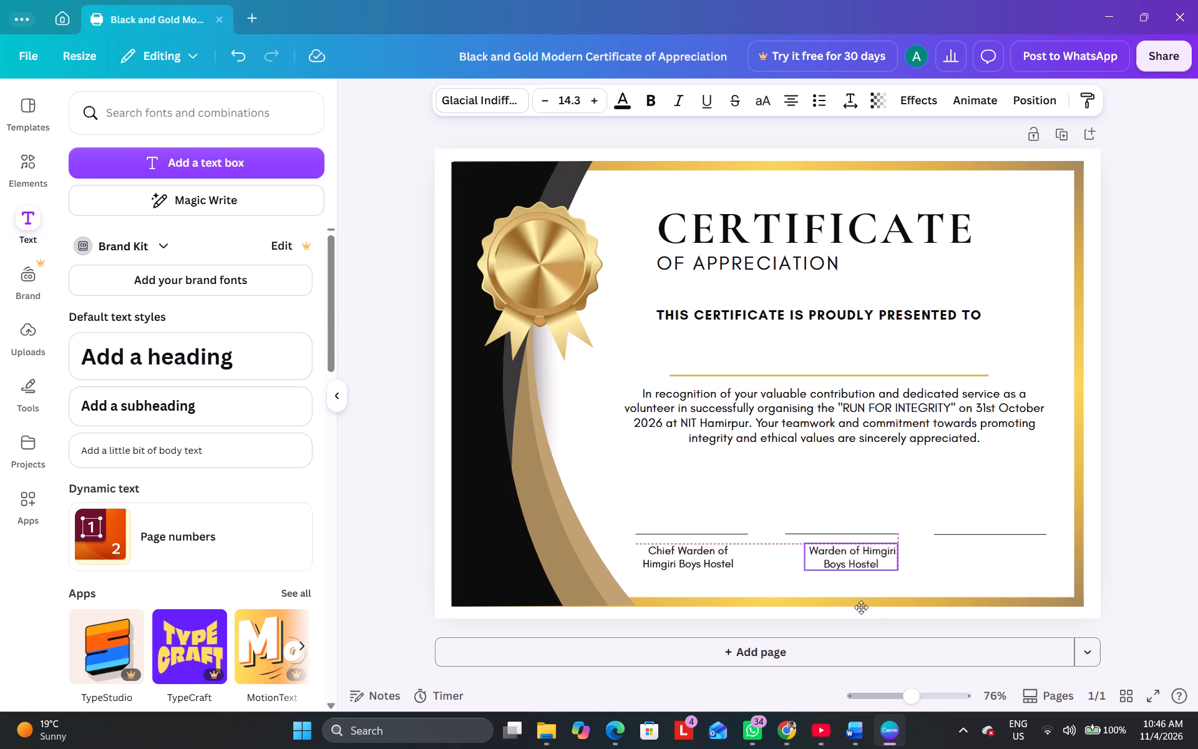
{"action": "left_click_drag", "start_coordinate": [861, 607], "coordinate": [857, 607]}
Remove "of Himgiri Boys Hostel" from the first signatory label, leaving only "Chief Warden".
{"action": "left_click", "coordinate": [695, 560]}
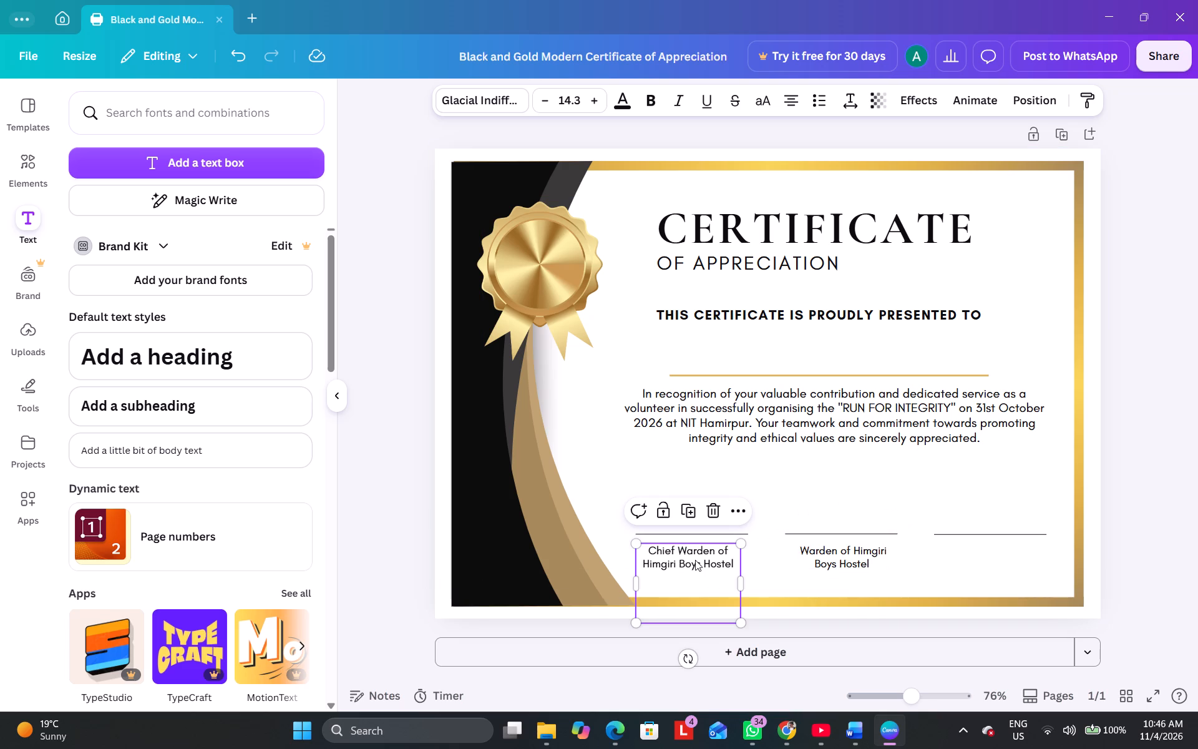
{"action": "left_click", "coordinate": [689, 560]}
{"action": "left_click_drag", "start_coordinate": [736, 567], "coordinate": [718, 554]}
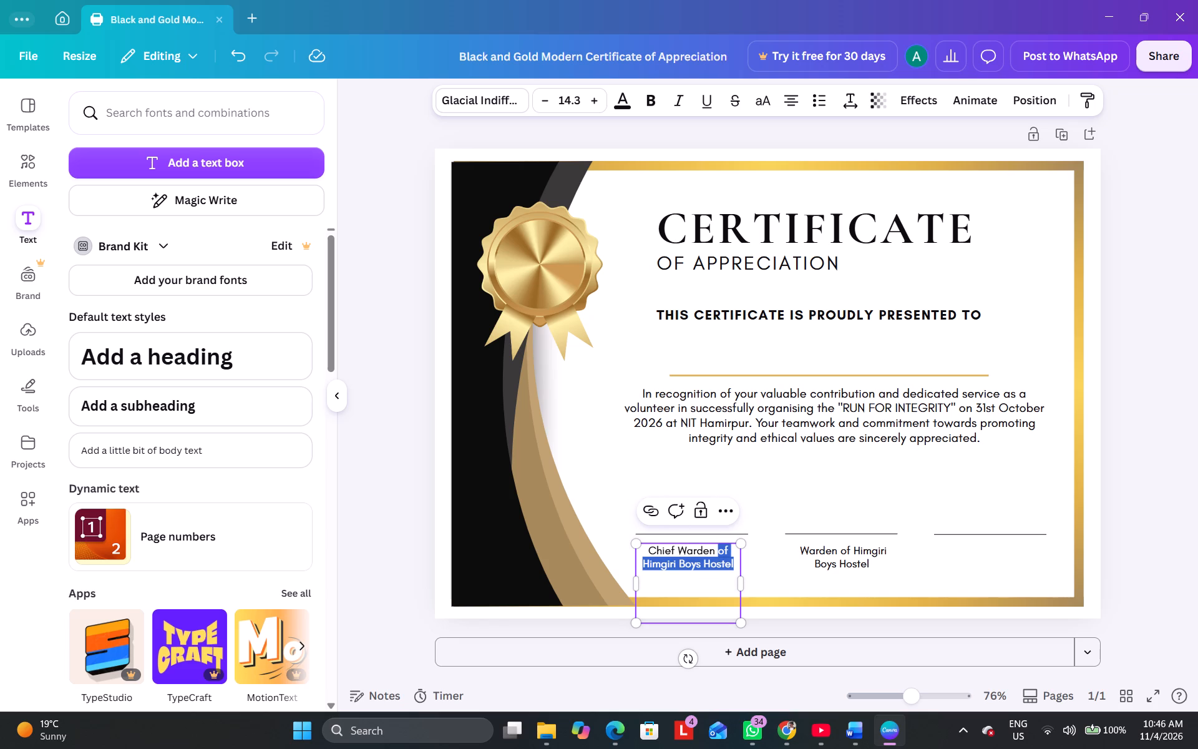
{"action": "key", "text": "BackSpace"}
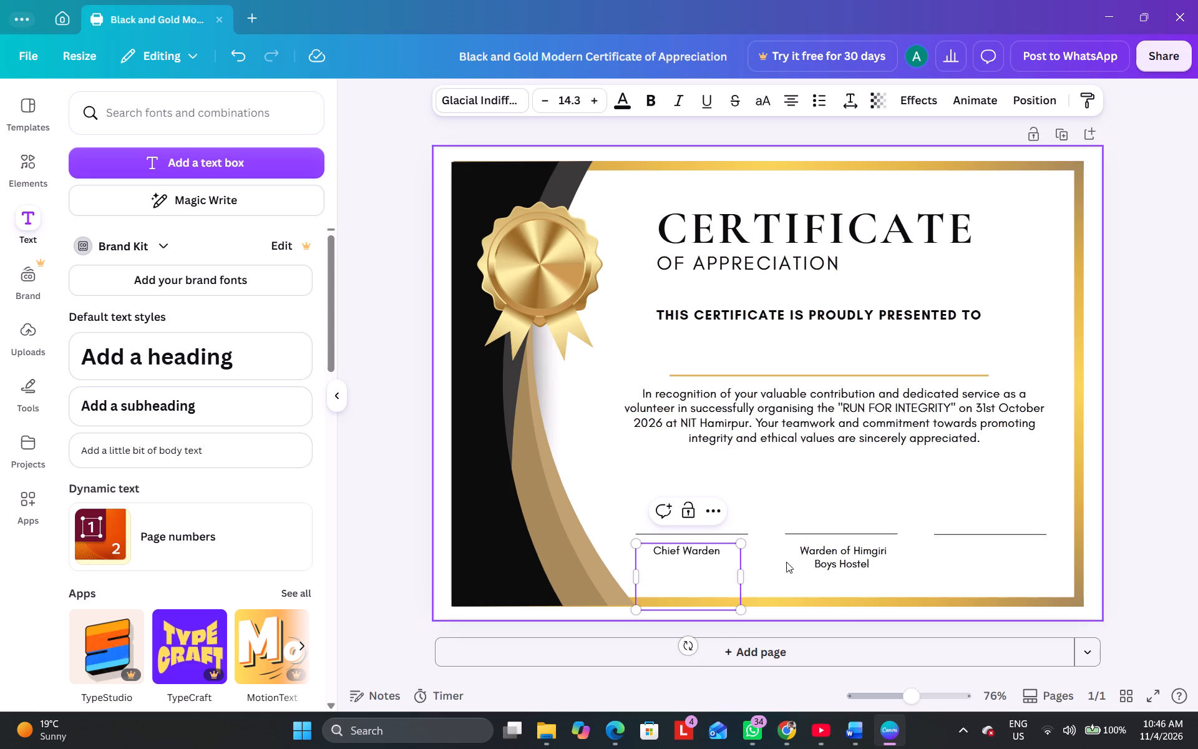
Paste another "Warden of Himgiri Boys Hostel" text box and place it just beneath the third signature line.
{"action": "left_click", "coordinate": [820, 557]}
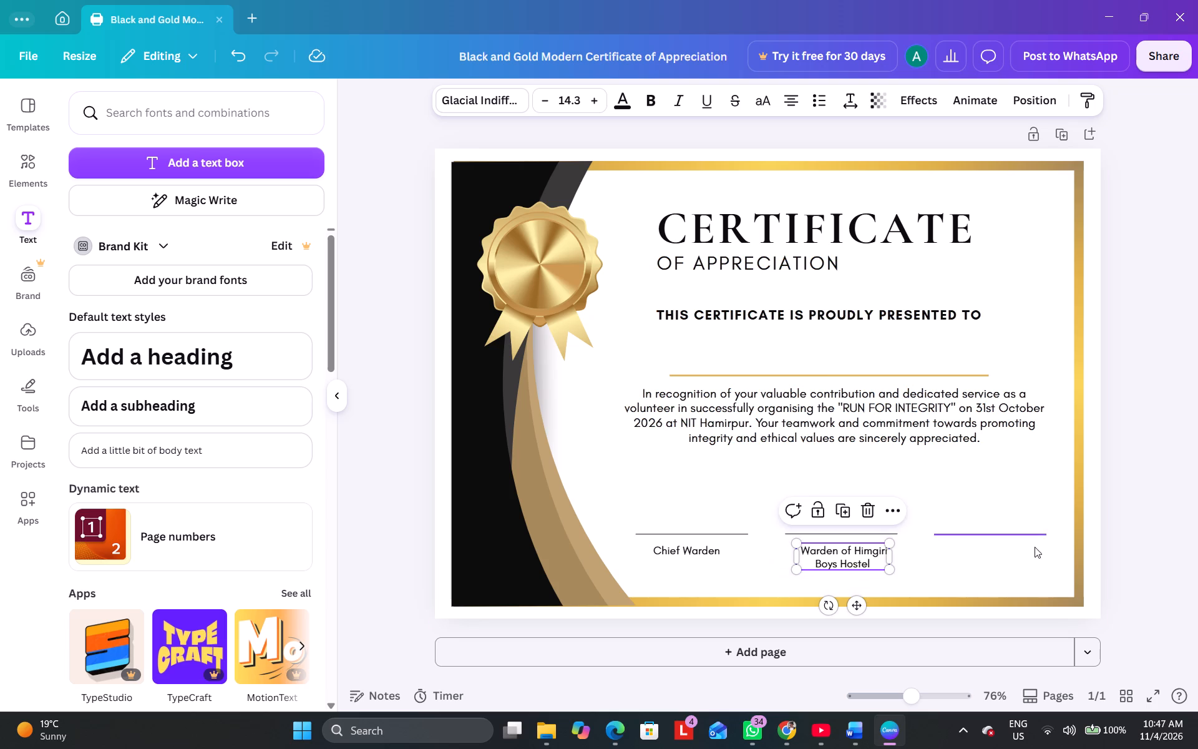
{"action": "left_click", "coordinate": [996, 564]}
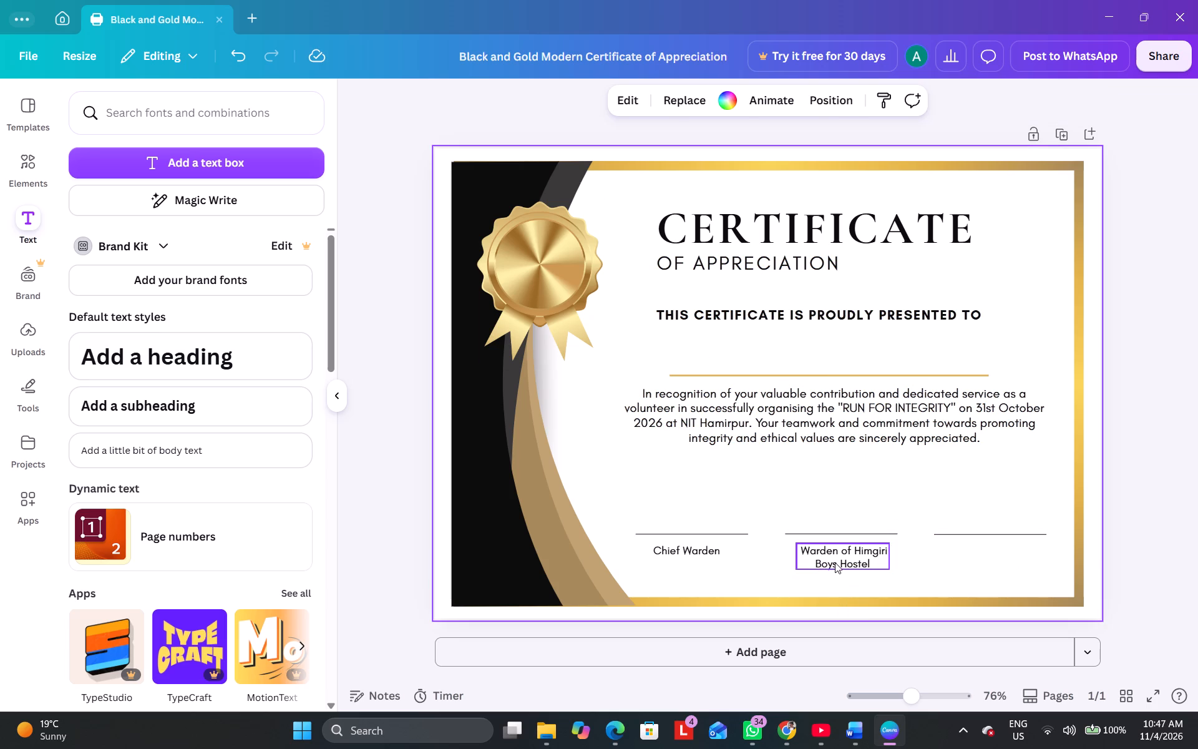
{"action": "left_click", "coordinate": [991, 566]}
{"action": "key", "text": "ctrl+v"}
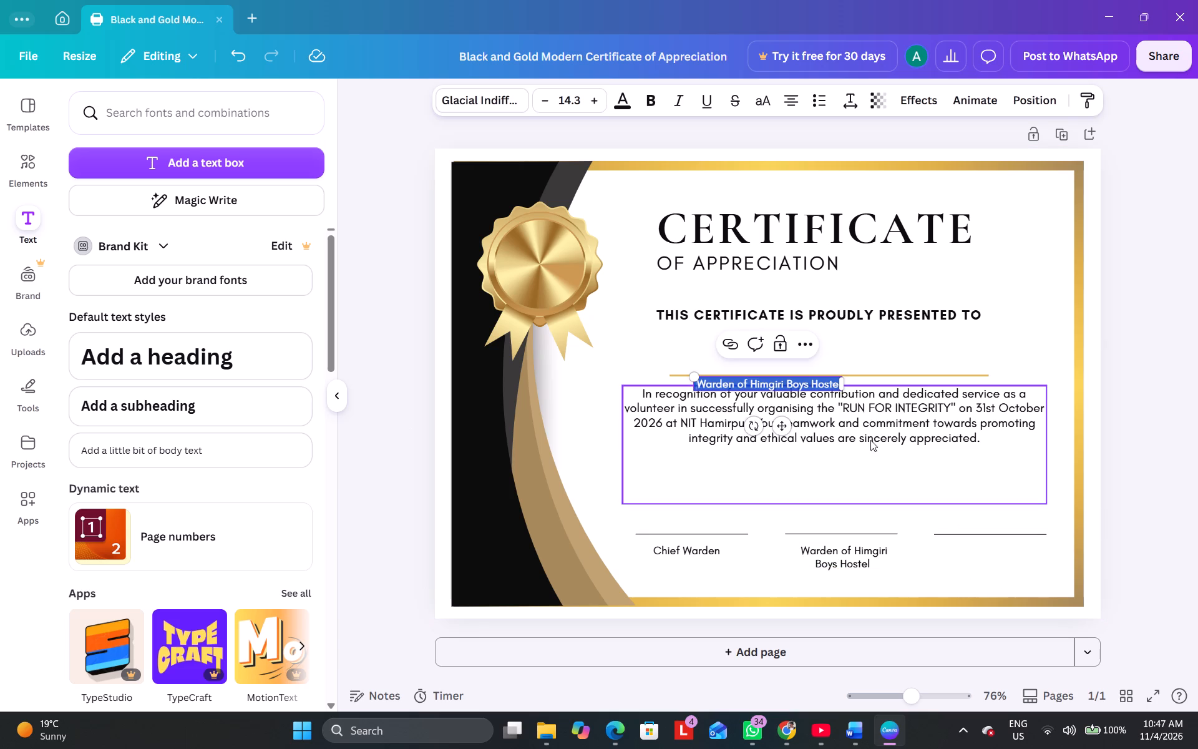
{"action": "left_click_drag", "start_coordinate": [783, 429], "coordinate": [968, 551]}
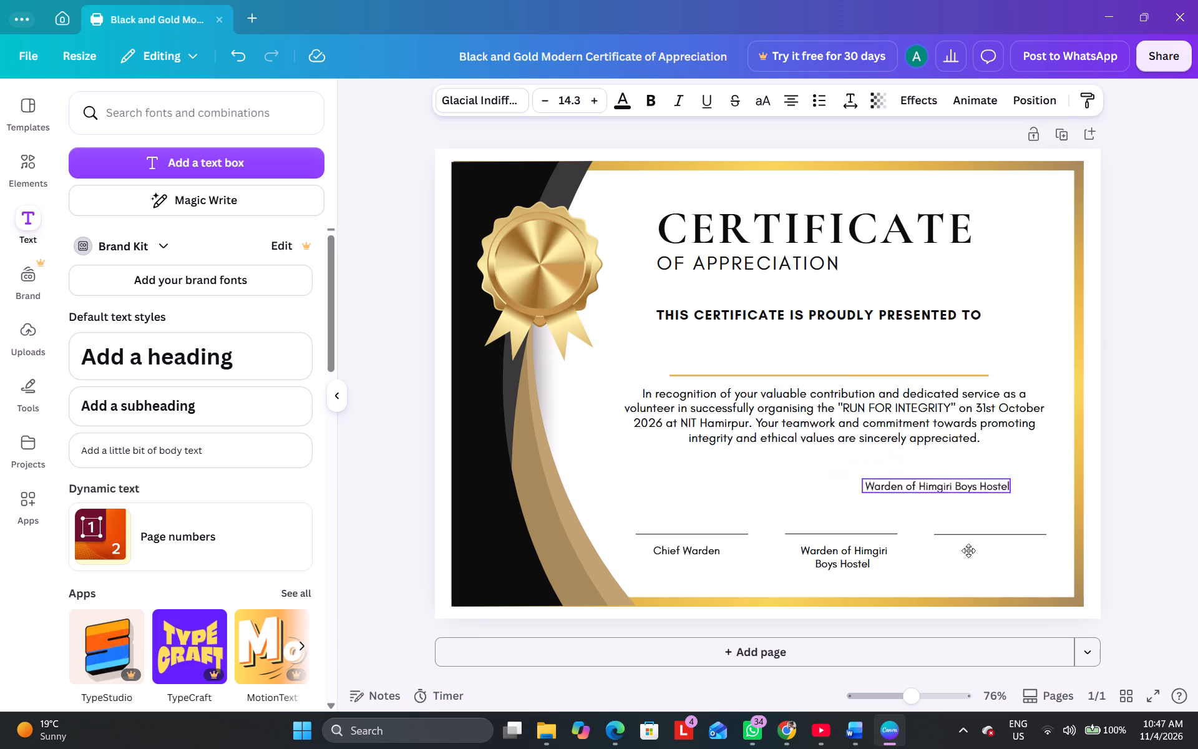
{"action": "left_click_drag", "start_coordinate": [968, 551], "coordinate": [1003, 595]}
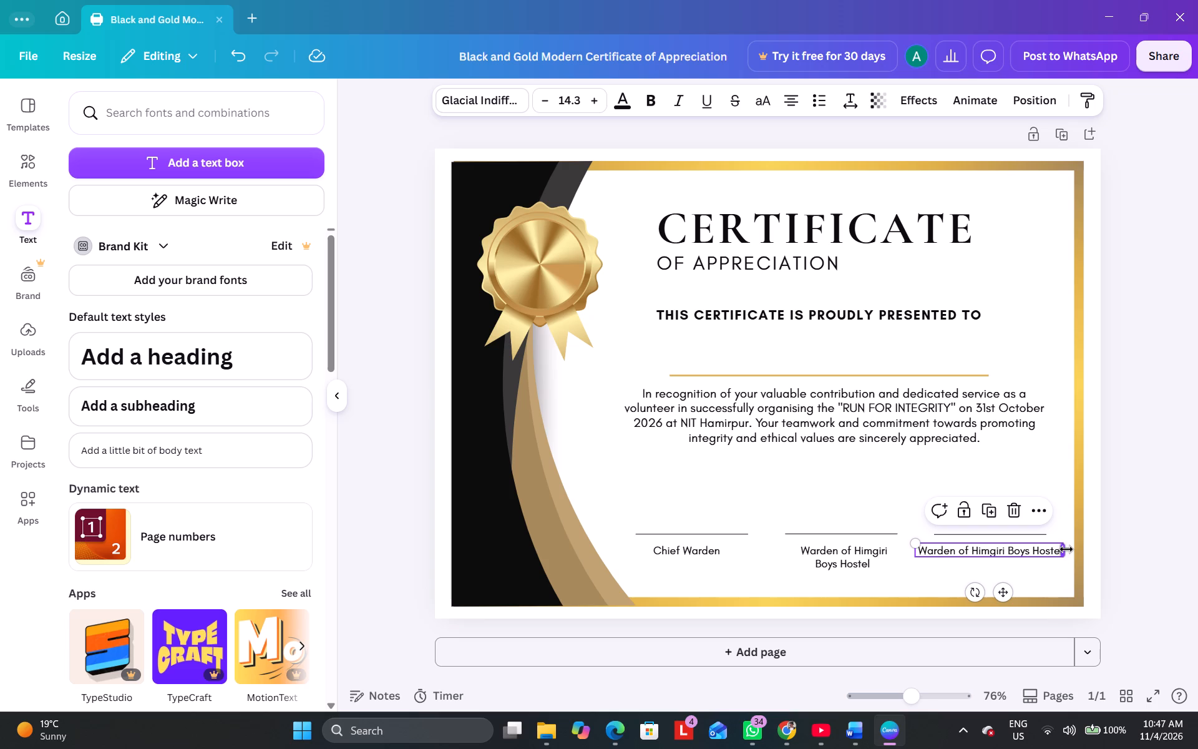
Narrow the third signatory label to wrap onto two lines and align it under its line, level with the second label.
{"action": "left_click_drag", "start_coordinate": [1066, 549], "coordinate": [1024, 546]}
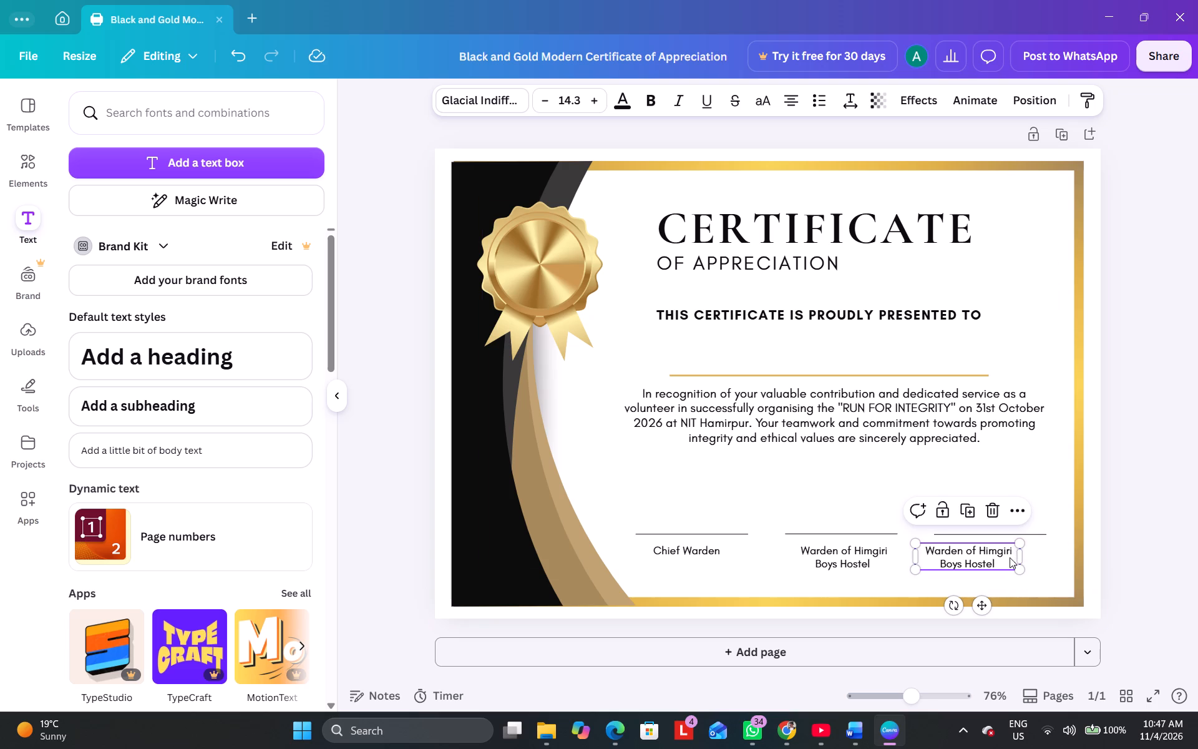
{"action": "left_click_drag", "start_coordinate": [981, 606], "coordinate": [1000, 605]}
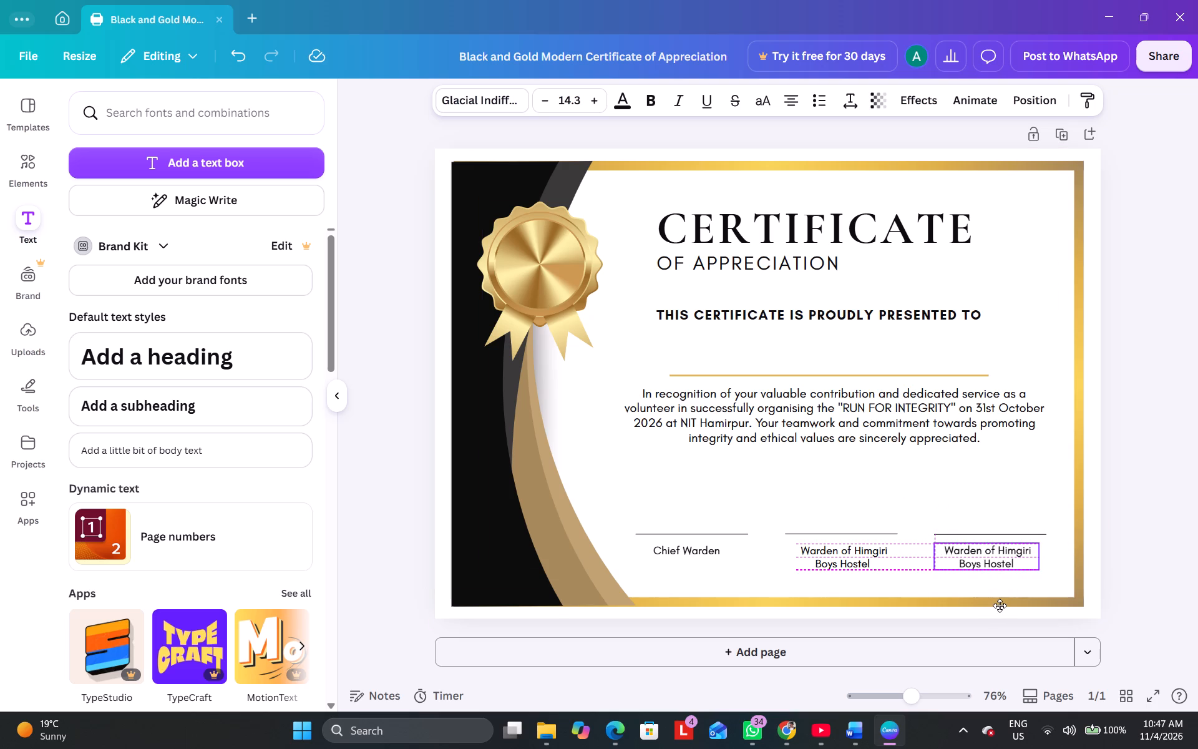
{"action": "left_click_drag", "start_coordinate": [1000, 605], "coordinate": [1010, 604]}
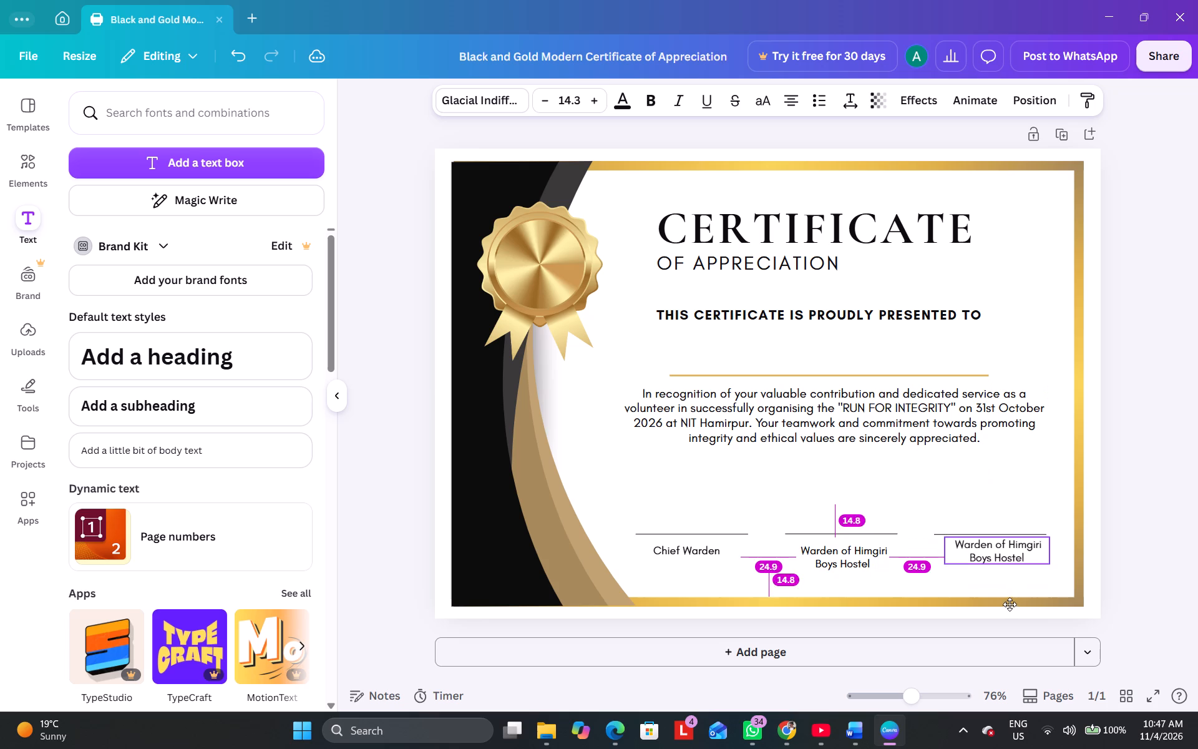
{"action": "left_click_drag", "start_coordinate": [1010, 604], "coordinate": [1011, 606]}
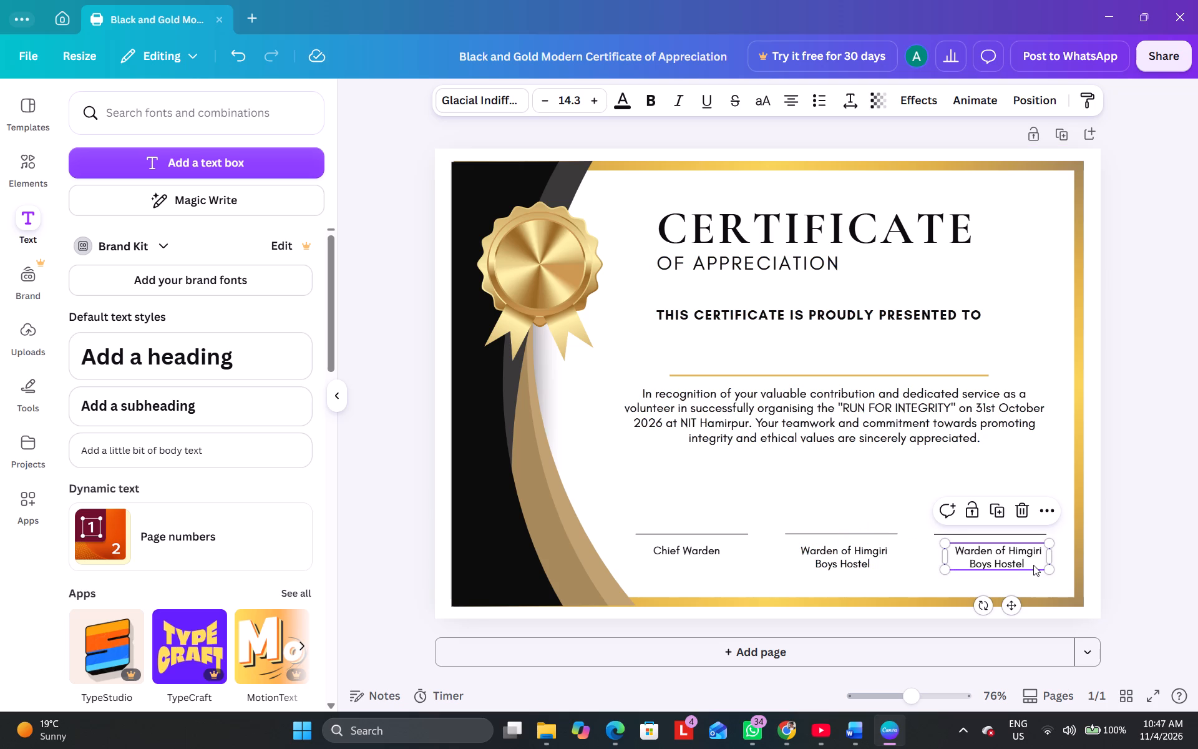
Replace the third signatory label's text with "Dean Student Welfare".
{"action": "double_click", "coordinate": [1031, 565]}
{"action": "key", "text": "BackSpace"}
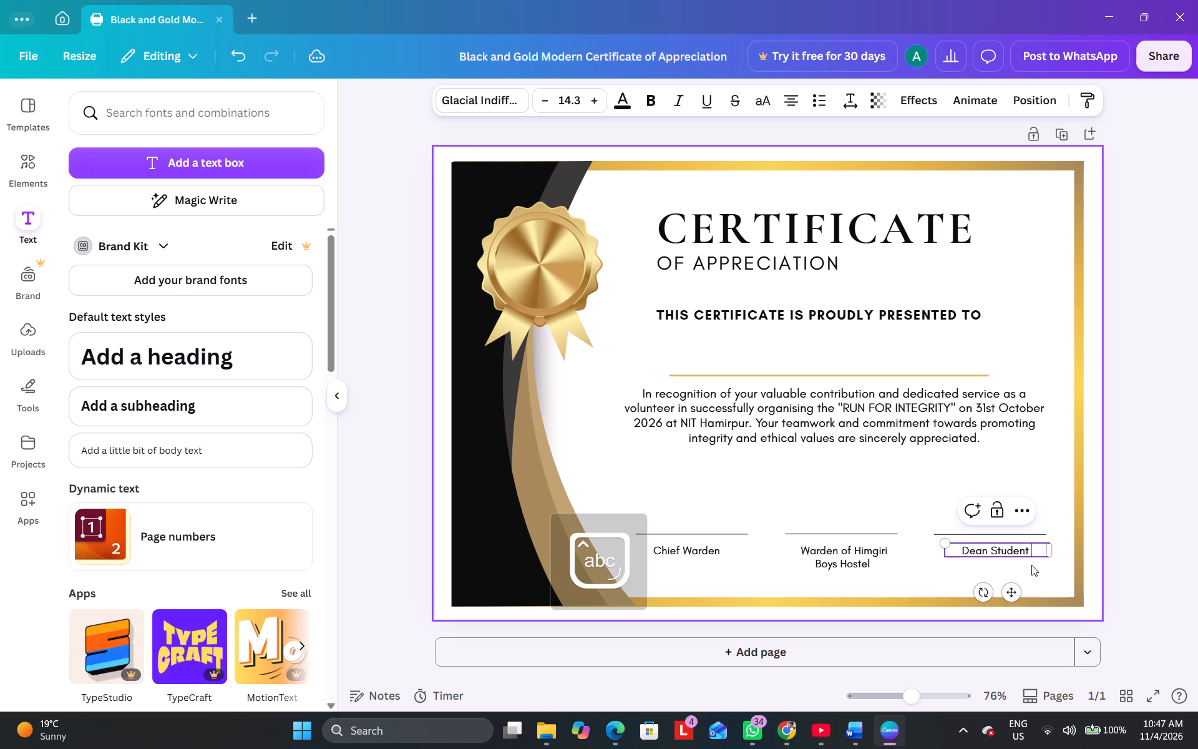
{"action": "key", "text": "w"}
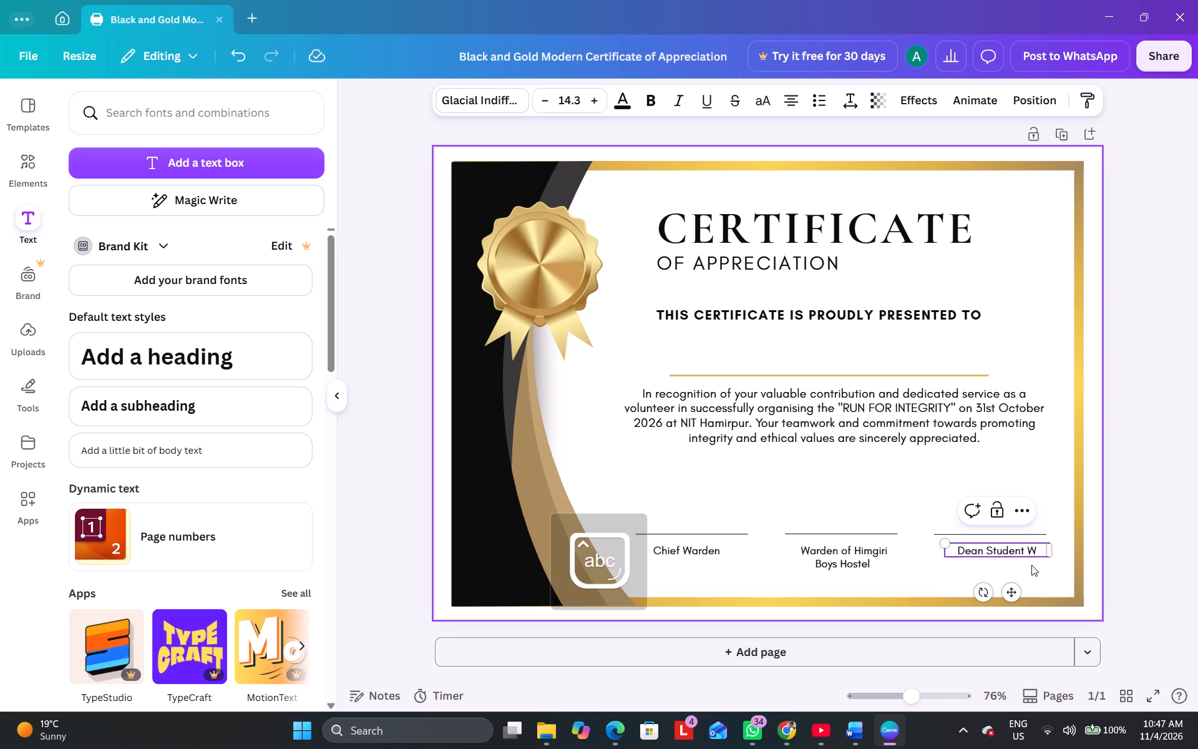
{"action": "type", "text": "el"}
{"action": "type", "text": "fare"}
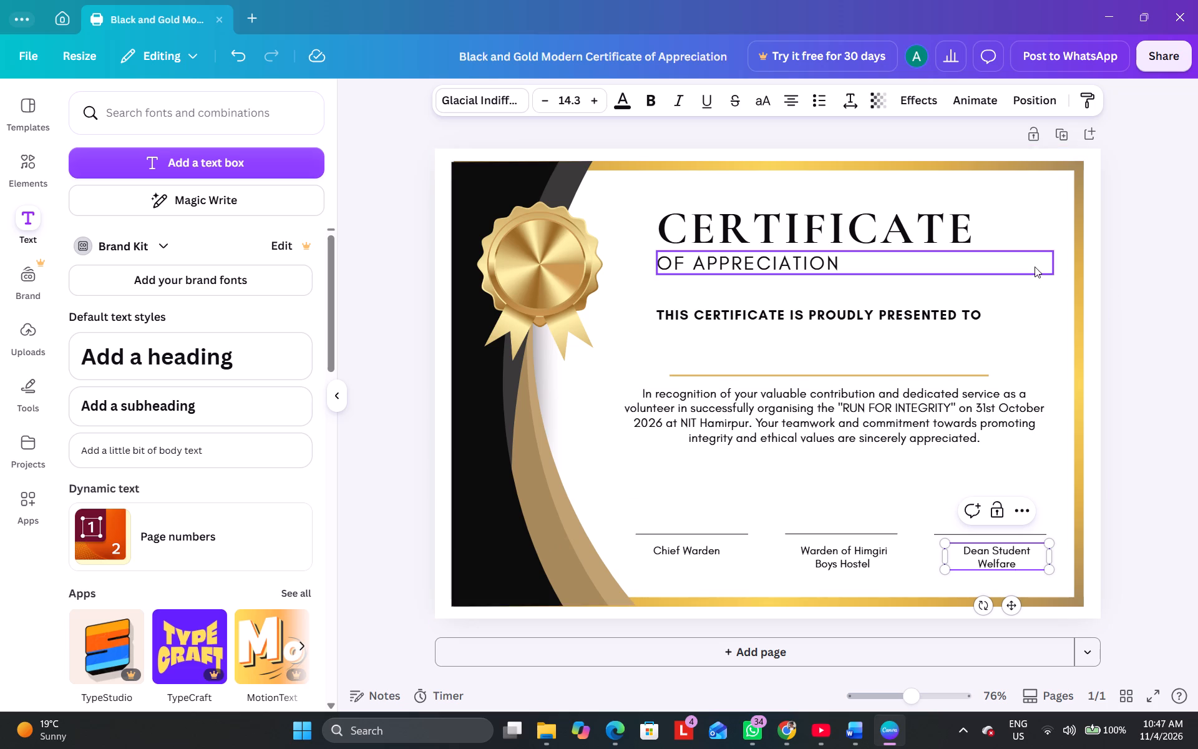
{"action": "left_click", "coordinate": [1038, 305]}
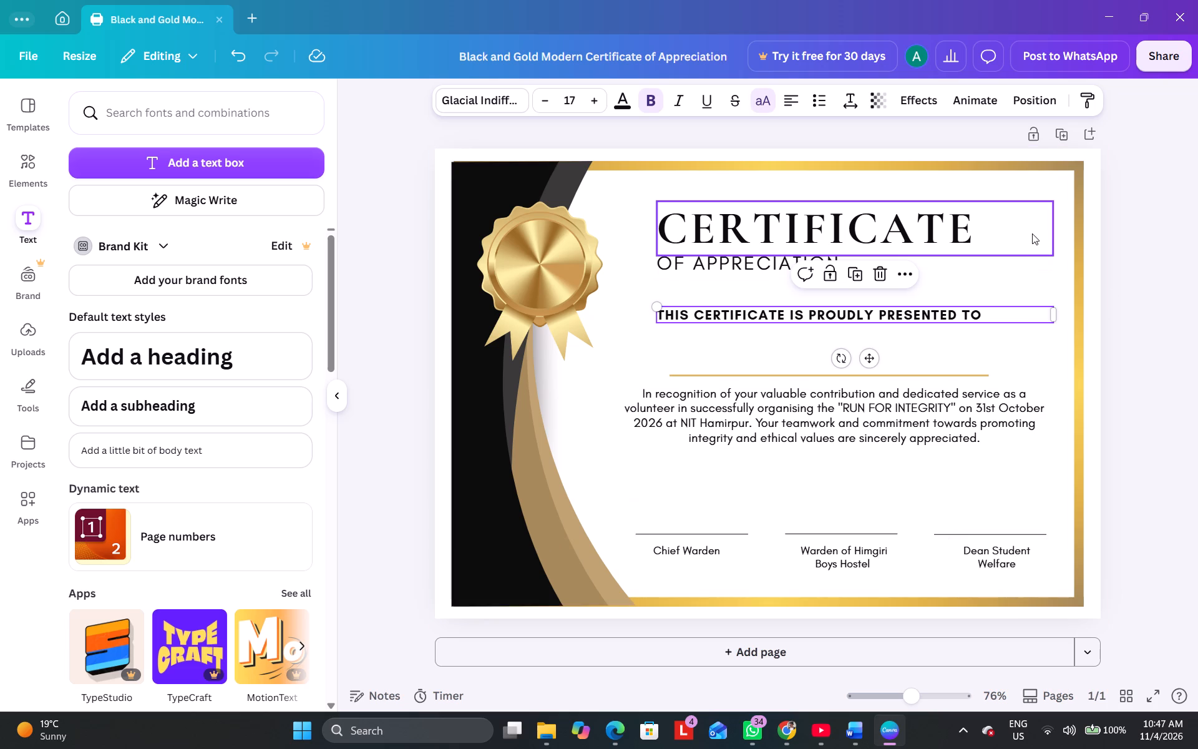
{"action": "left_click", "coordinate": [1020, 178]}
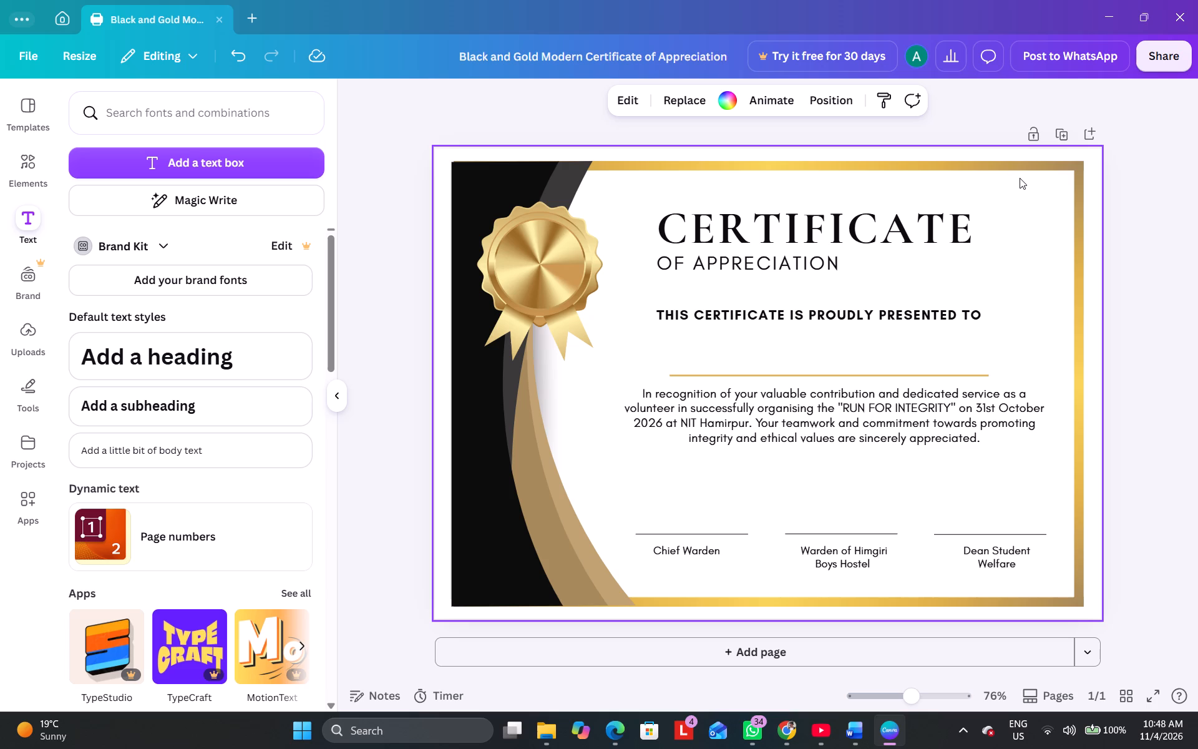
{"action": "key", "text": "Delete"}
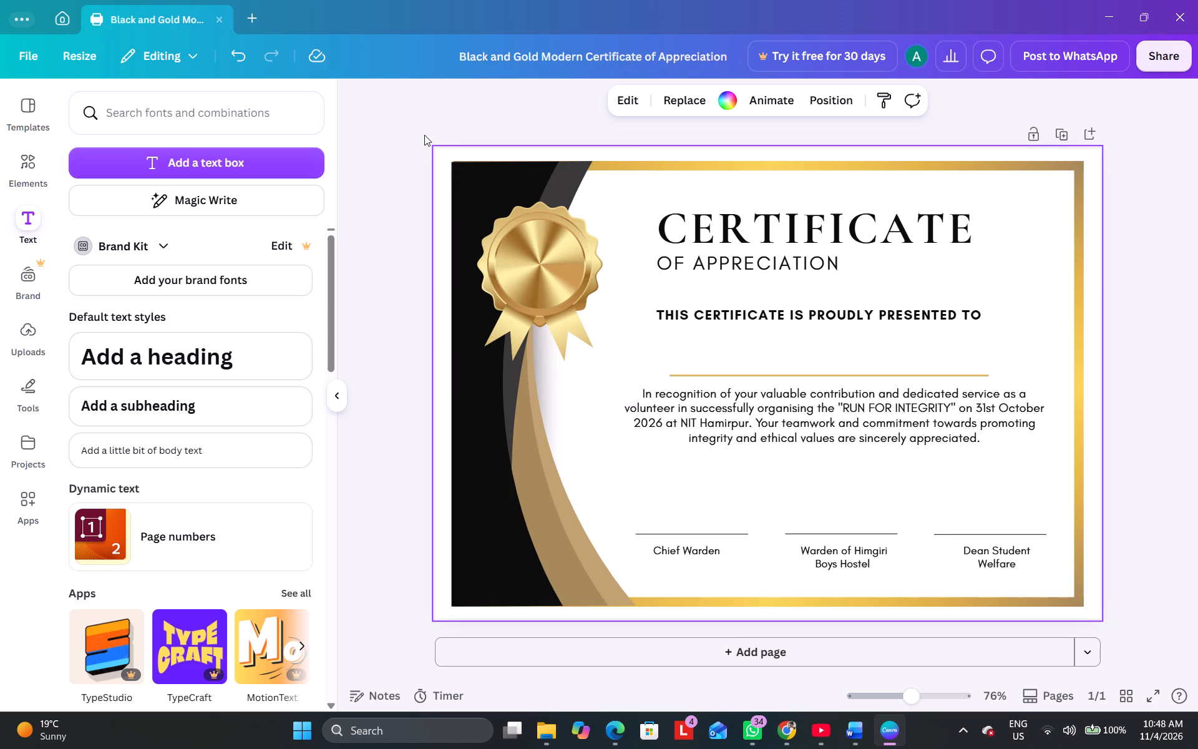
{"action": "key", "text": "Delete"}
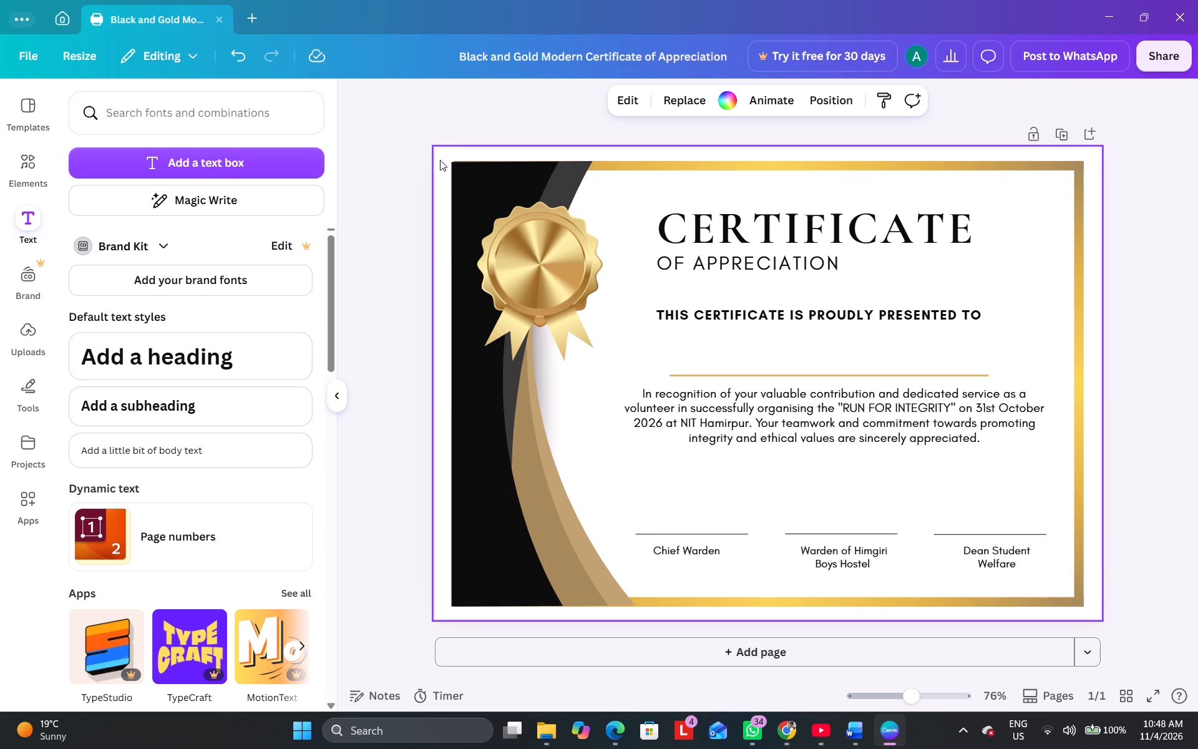
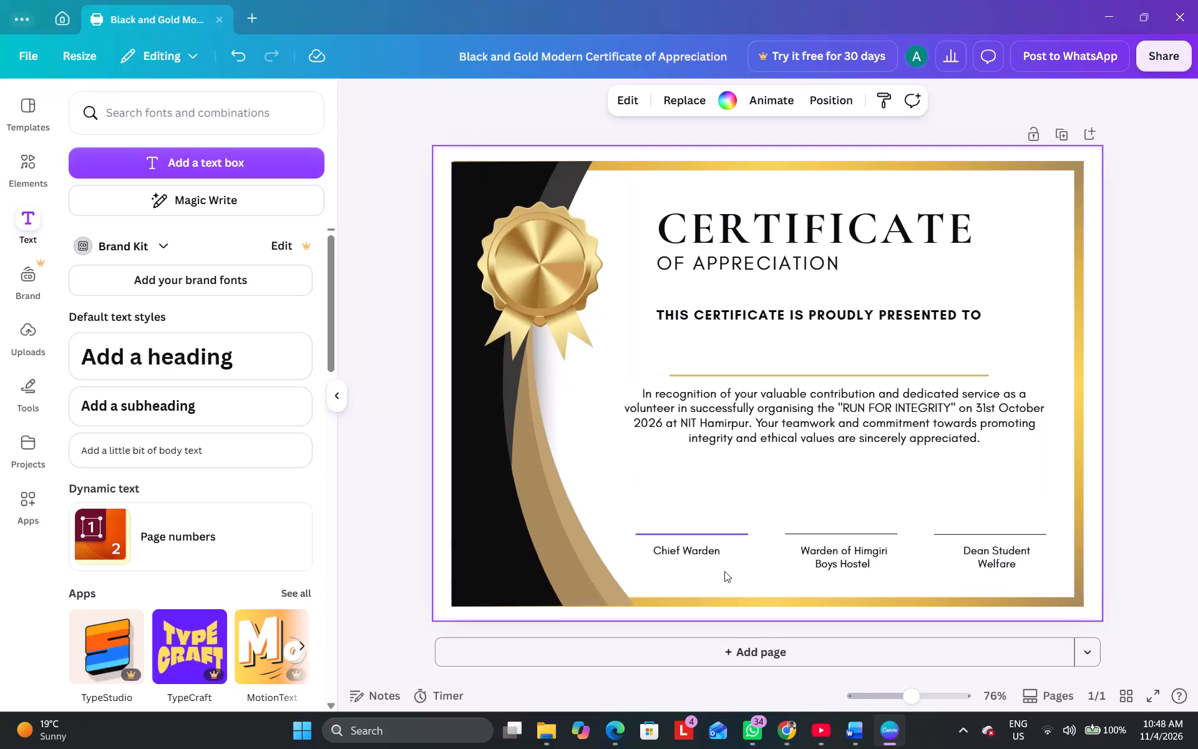
Set the certificate design's sharing access level to "Anyone with the link" and copy its share link, declining the app rating request.
{"action": "left_click", "coordinate": [1170, 58]}
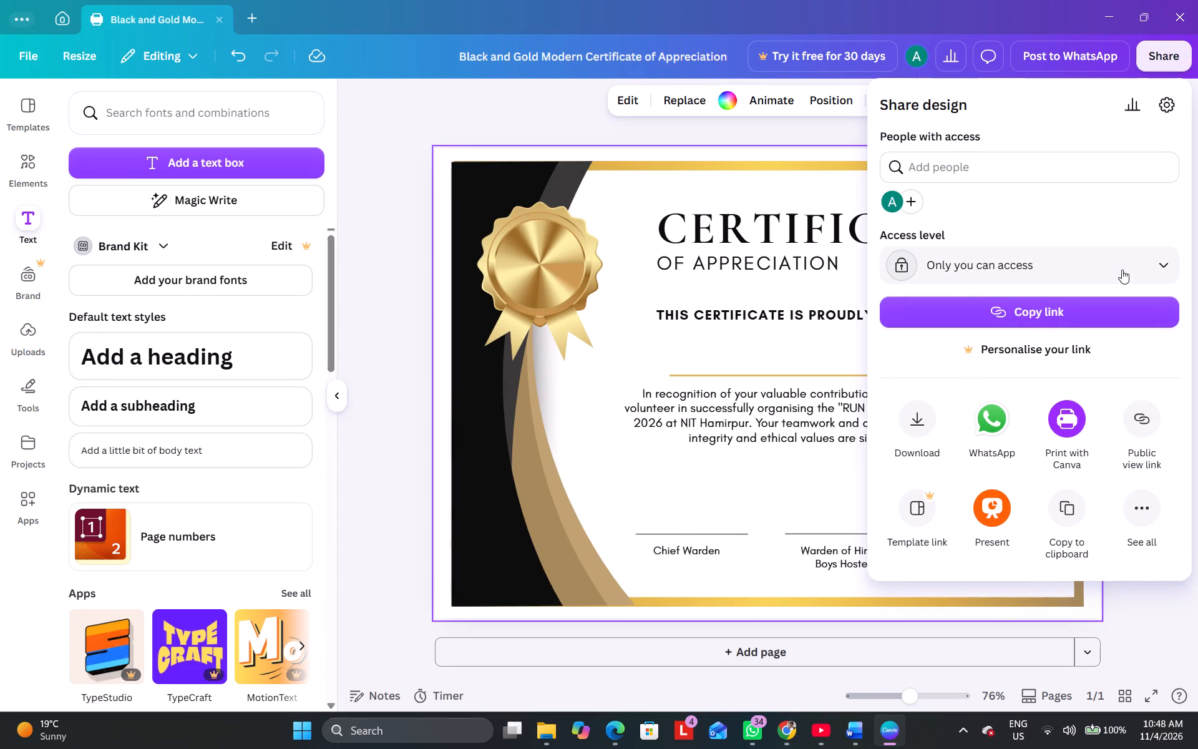
{"action": "left_click", "coordinate": [1126, 270]}
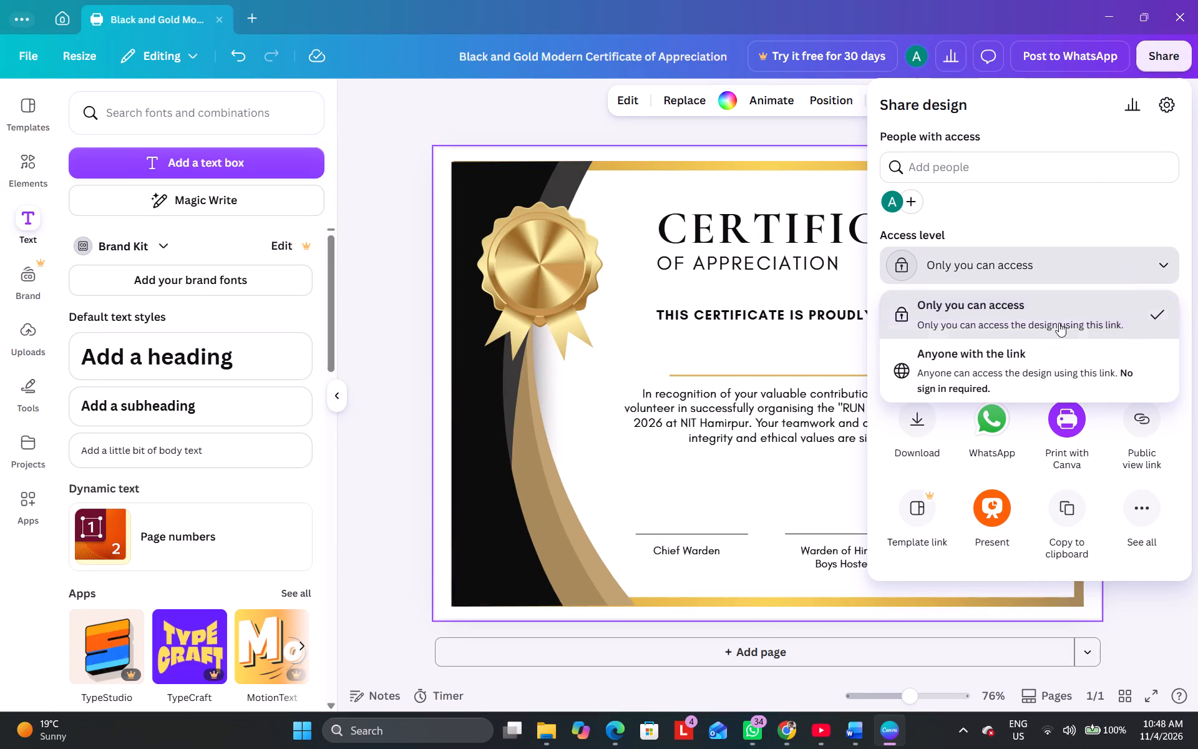
{"action": "left_click", "coordinate": [993, 355]}
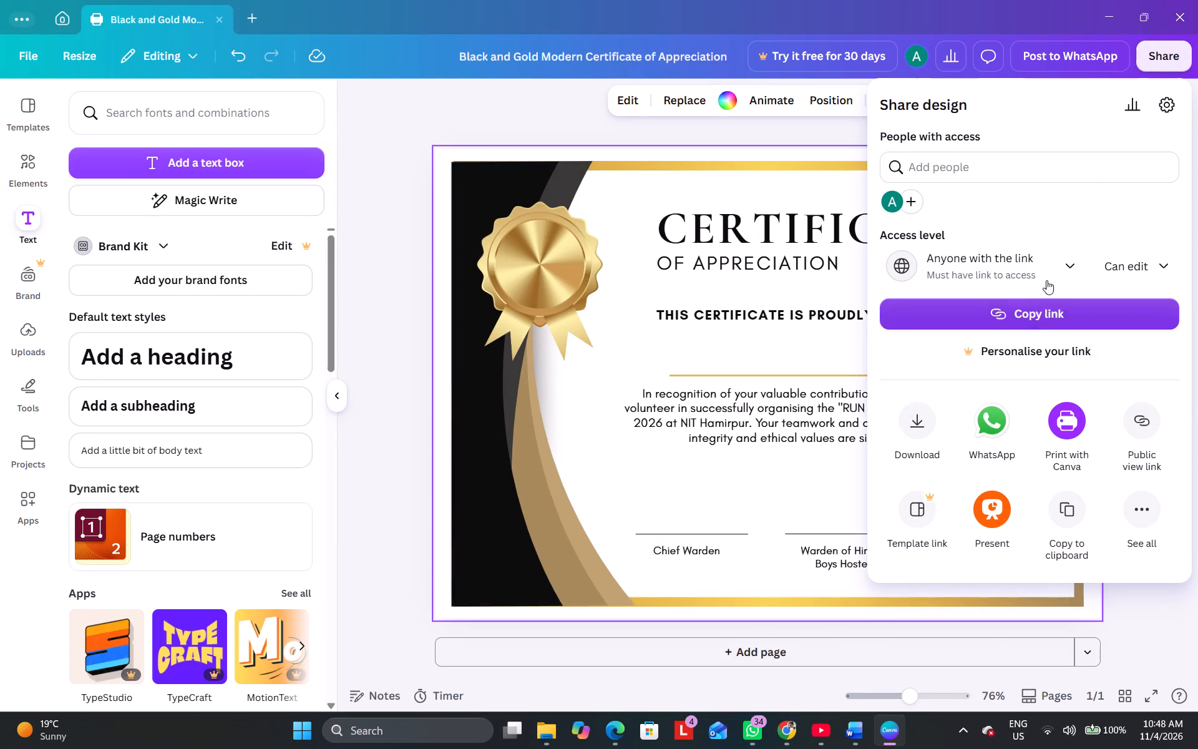
{"action": "left_click", "coordinate": [1005, 310]}
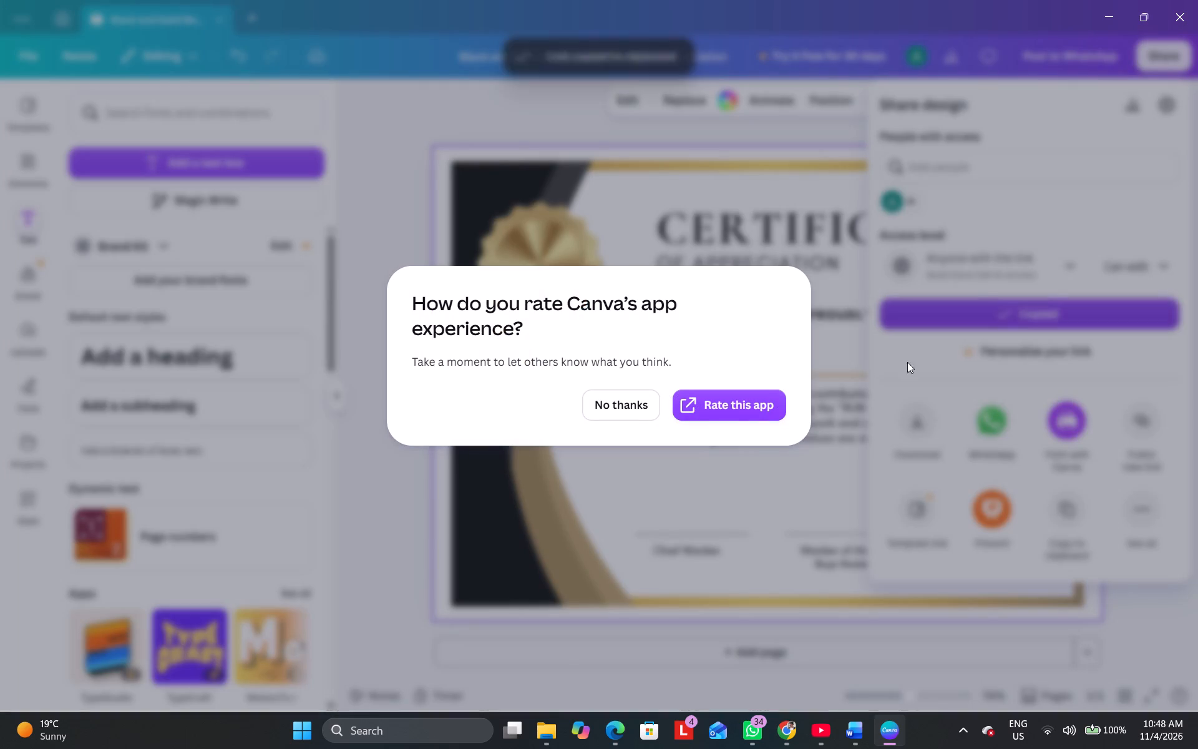
{"action": "left_click", "coordinate": [631, 407]}
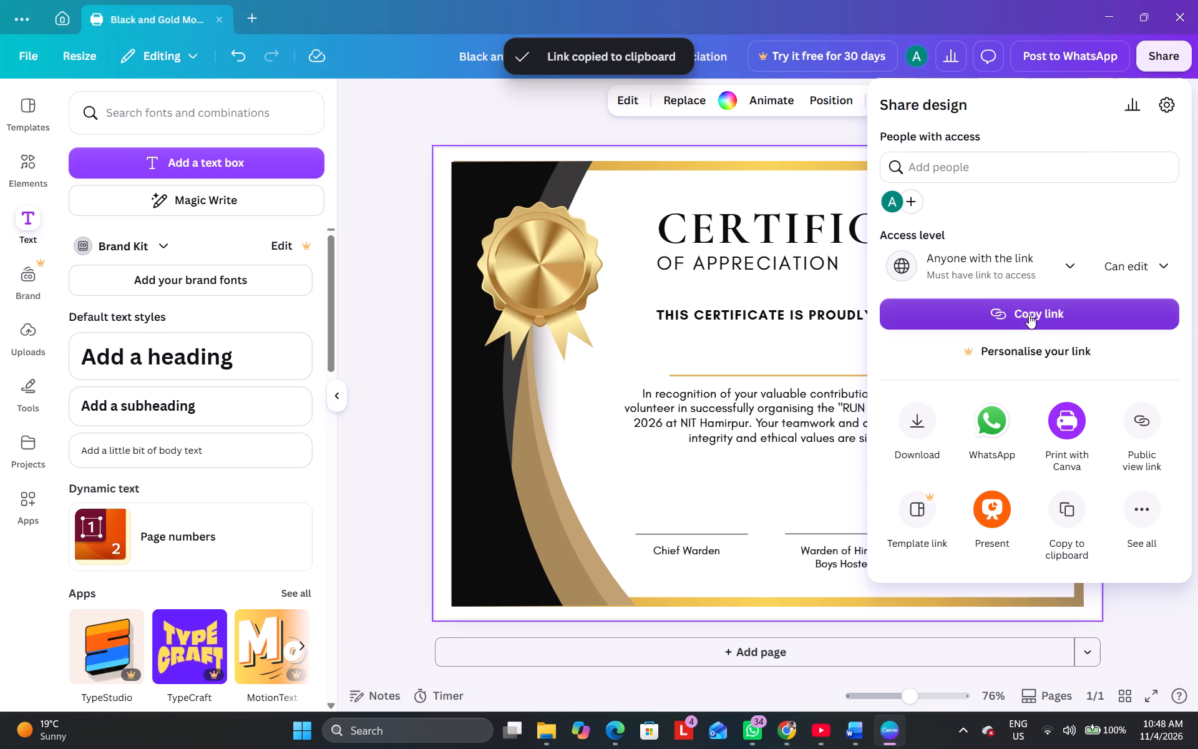
{"action": "left_click", "coordinate": [1026, 313]}
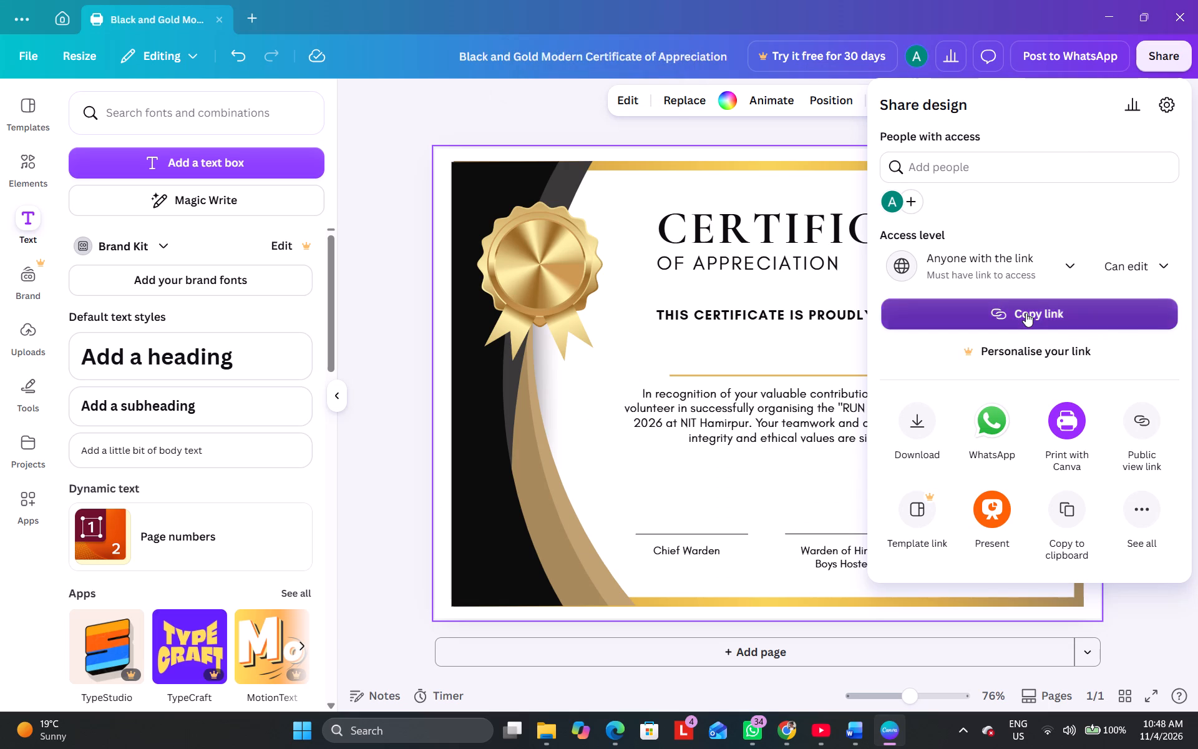
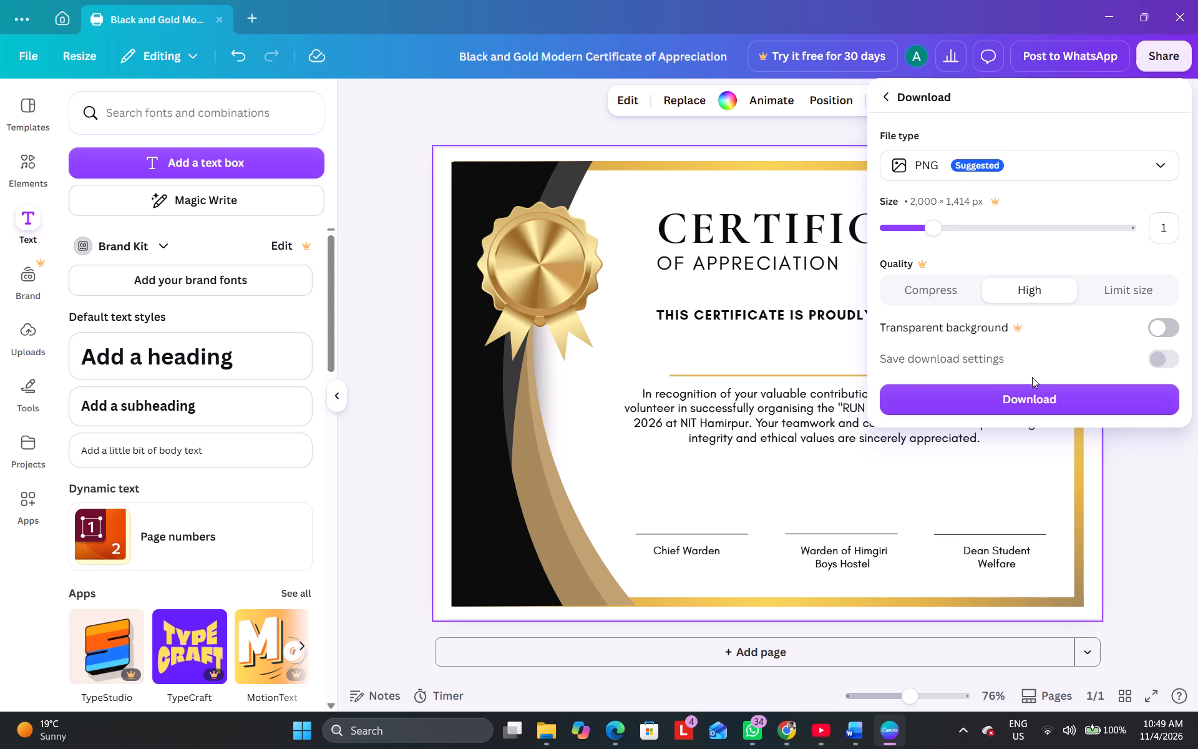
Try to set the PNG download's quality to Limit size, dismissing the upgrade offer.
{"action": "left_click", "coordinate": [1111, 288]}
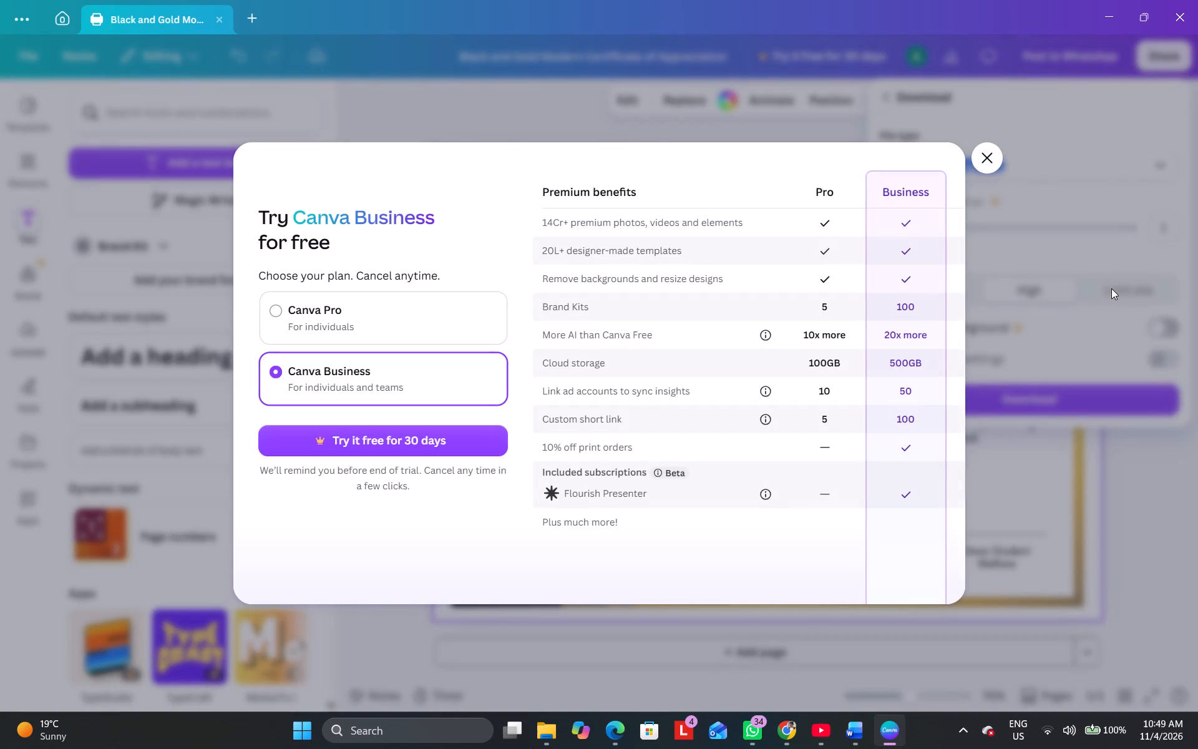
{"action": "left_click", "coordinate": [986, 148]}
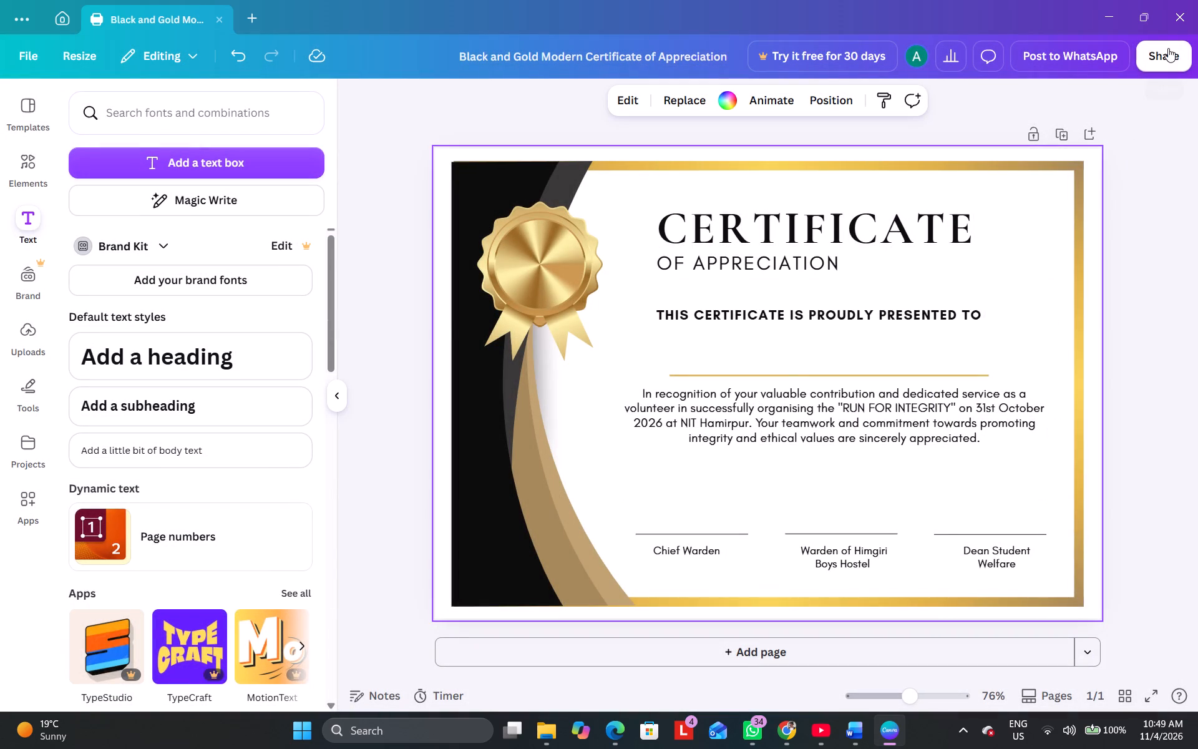
Start downloading the certificate design as a PNG with the default size and quality settings.
{"action": "left_click", "coordinate": [1168, 48]}
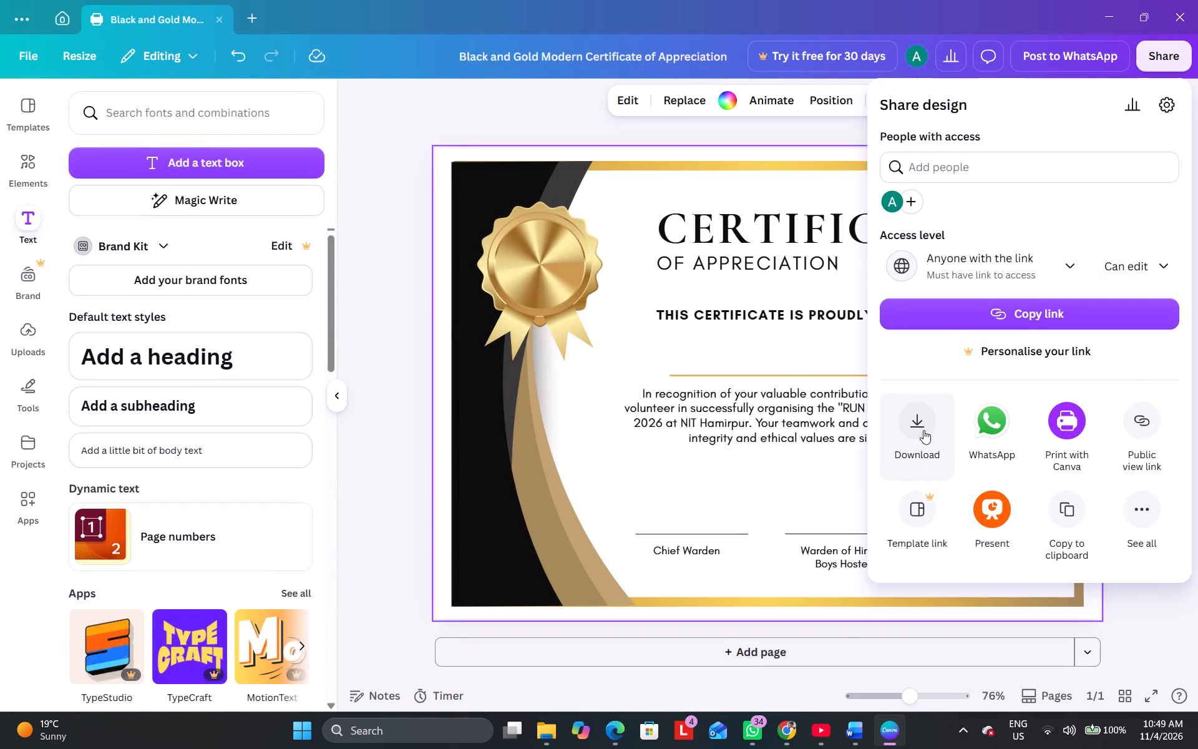
{"action": "left_click", "coordinate": [923, 430]}
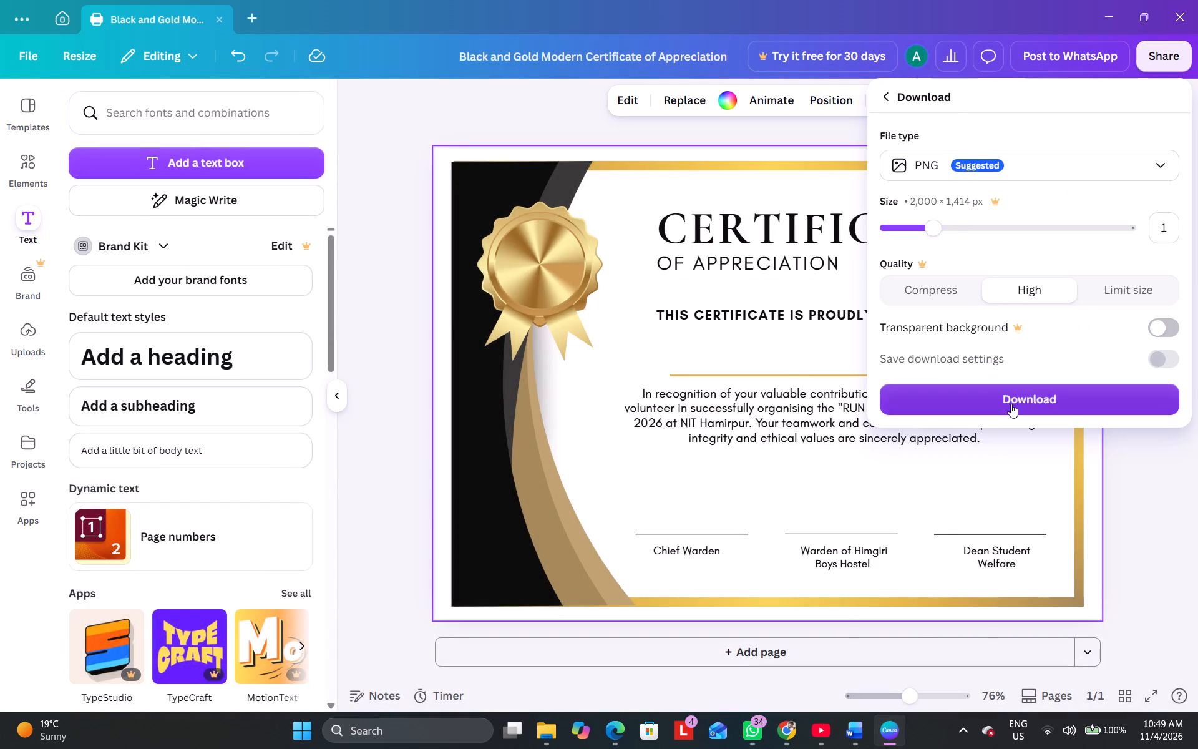
{"action": "left_click", "coordinate": [1011, 404]}
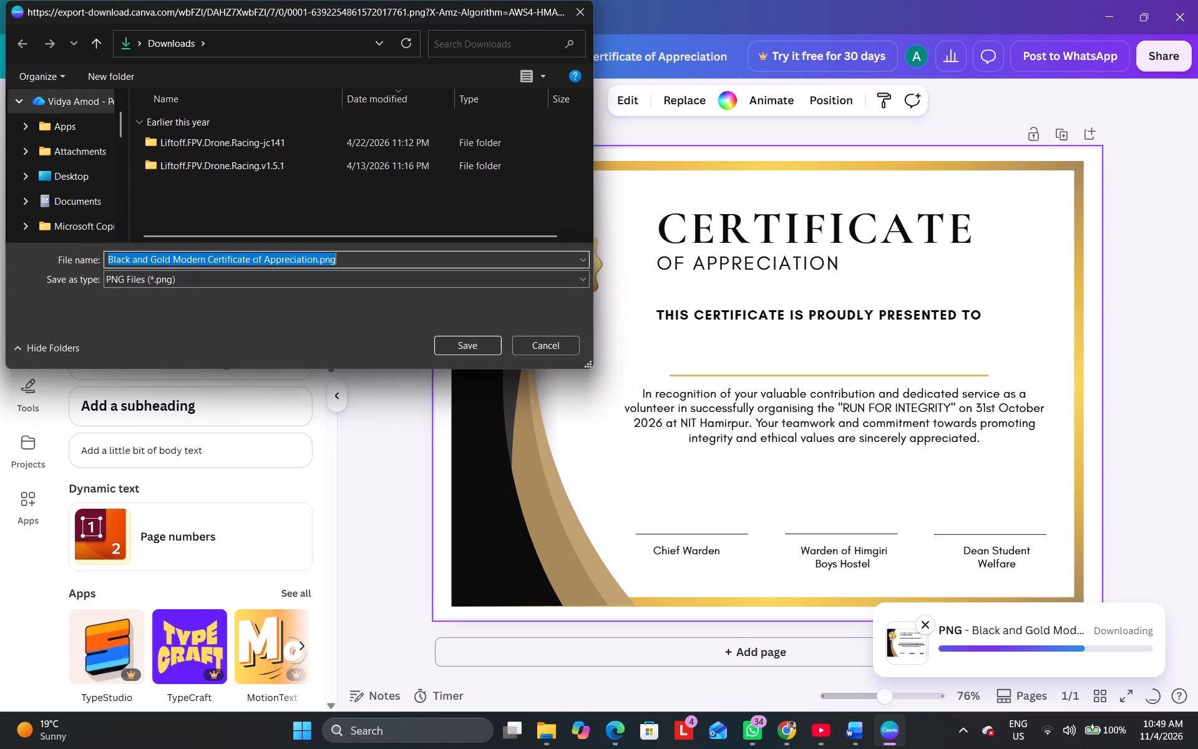
Shorten the file name to "Certificate of Appreciation.png" and save it in the NITH folder inside Documents.
{"action": "left_click_drag", "start_coordinate": [206, 262], "coordinate": [100, 251]}
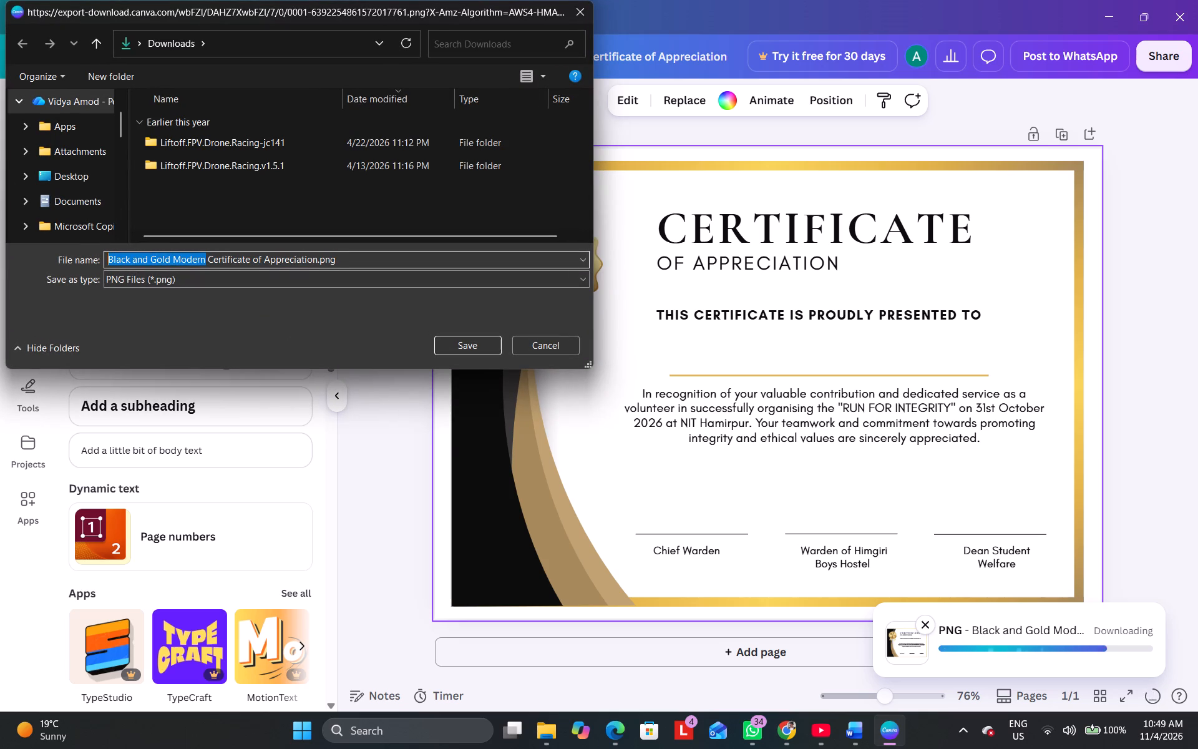
{"action": "left_click_drag", "start_coordinate": [100, 251], "coordinate": [94, 250]}
{"action": "key", "text": "BackSpace"}
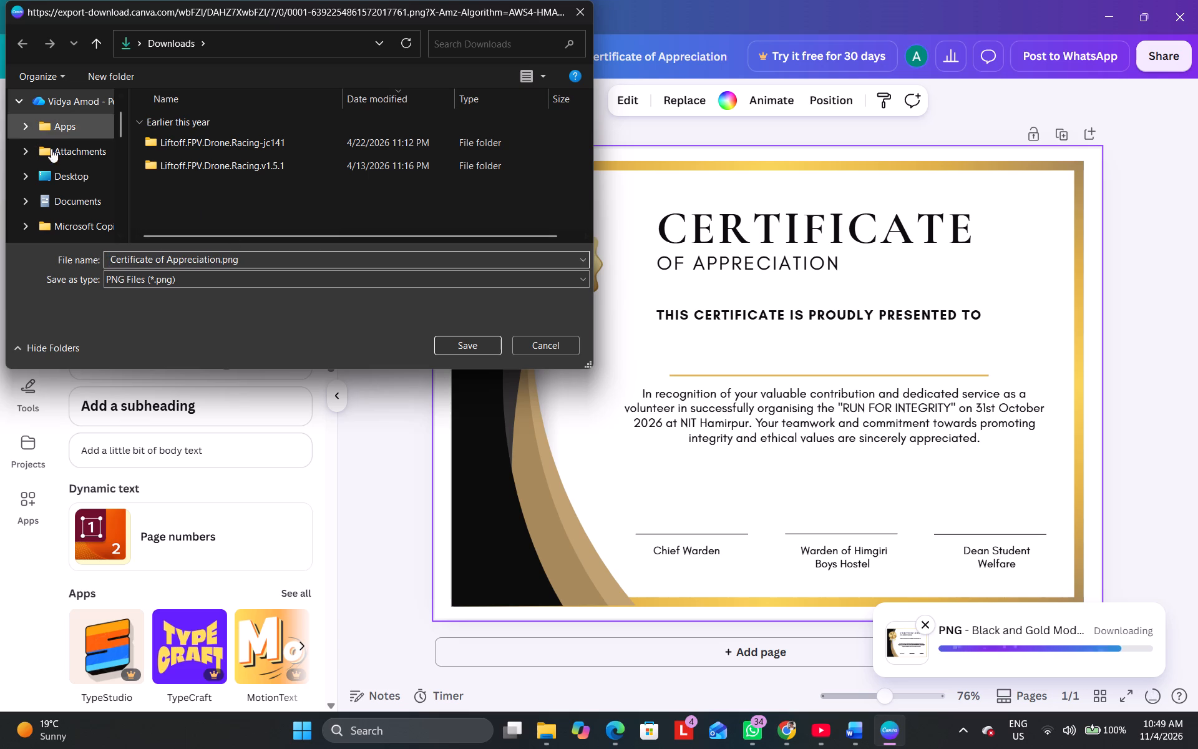
{"action": "left_click", "coordinate": [76, 180]}
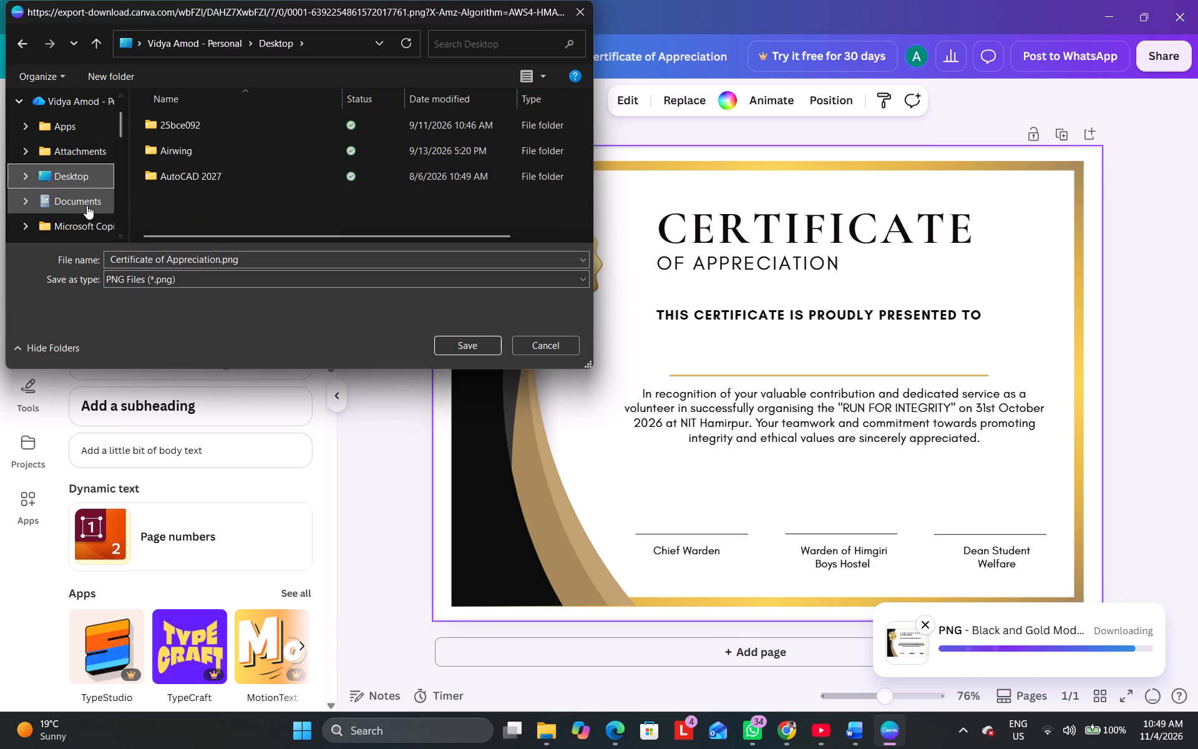
{"action": "left_click", "coordinate": [87, 205]}
{"action": "scroll", "coordinate": [228, 195], "scroll_direction": "down", "scroll_amount": 2}
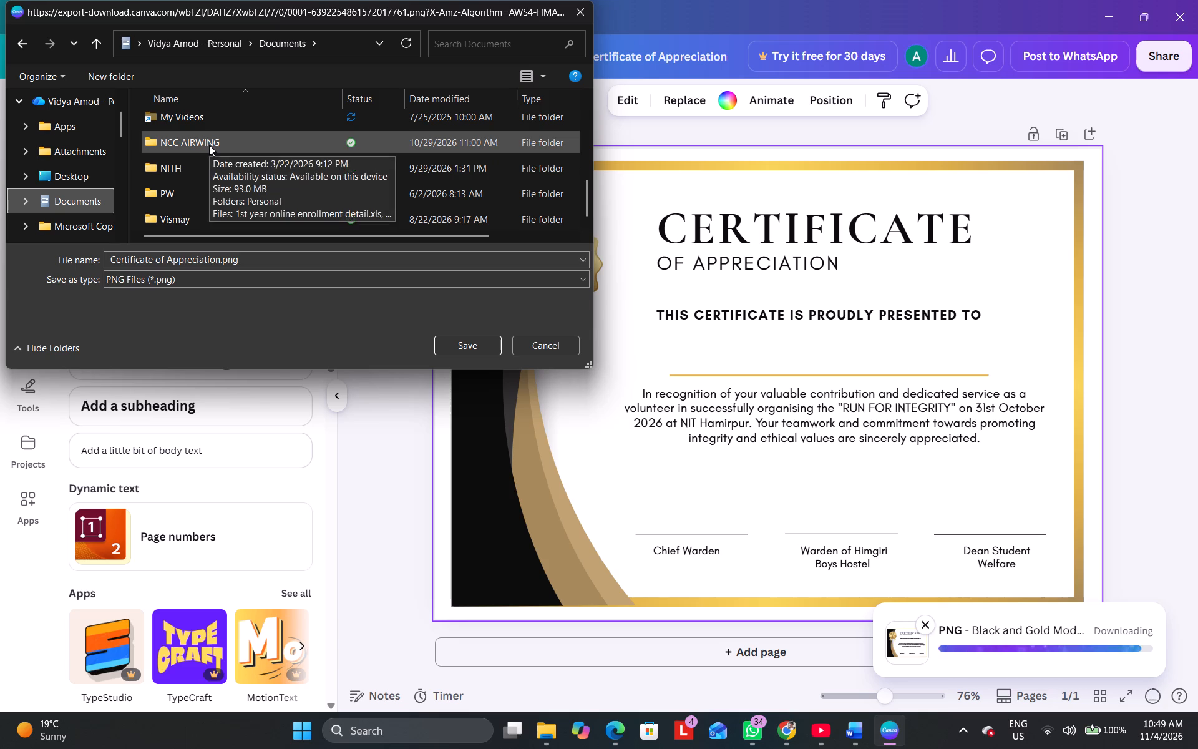
{"action": "left_click", "coordinate": [180, 168]}
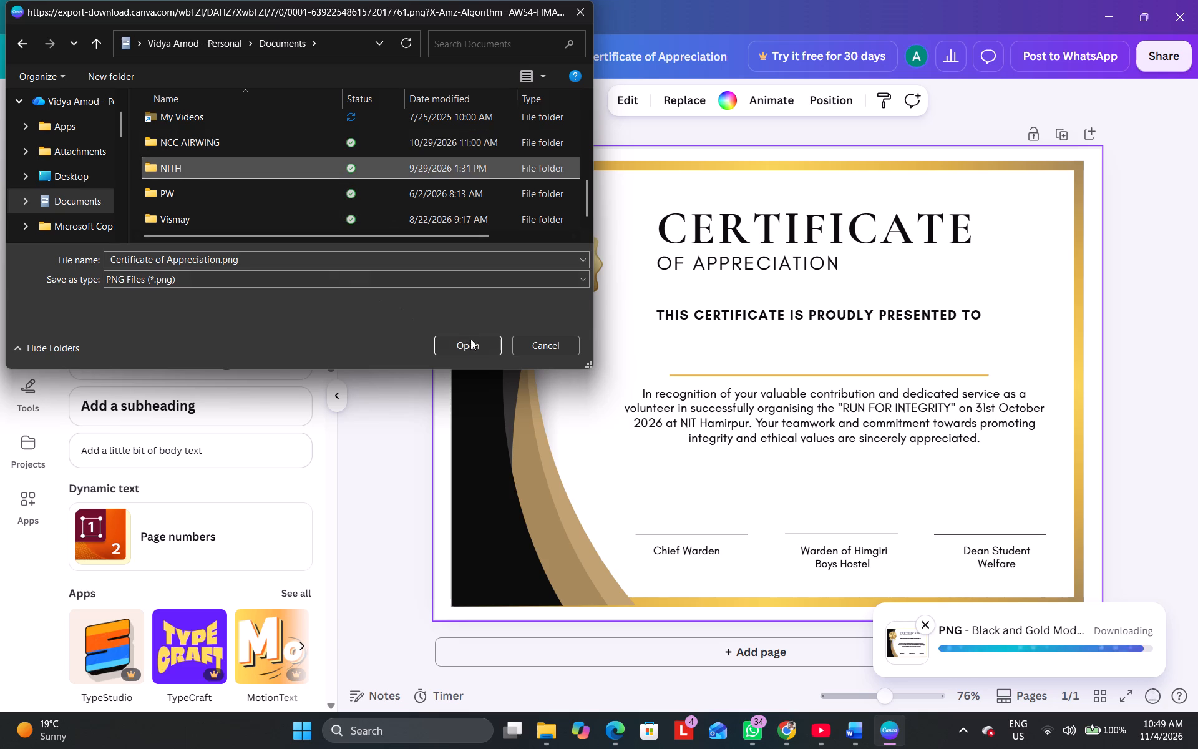
{"action": "left_click", "coordinate": [470, 345]}
{"action": "left_click", "coordinate": [470, 345]}
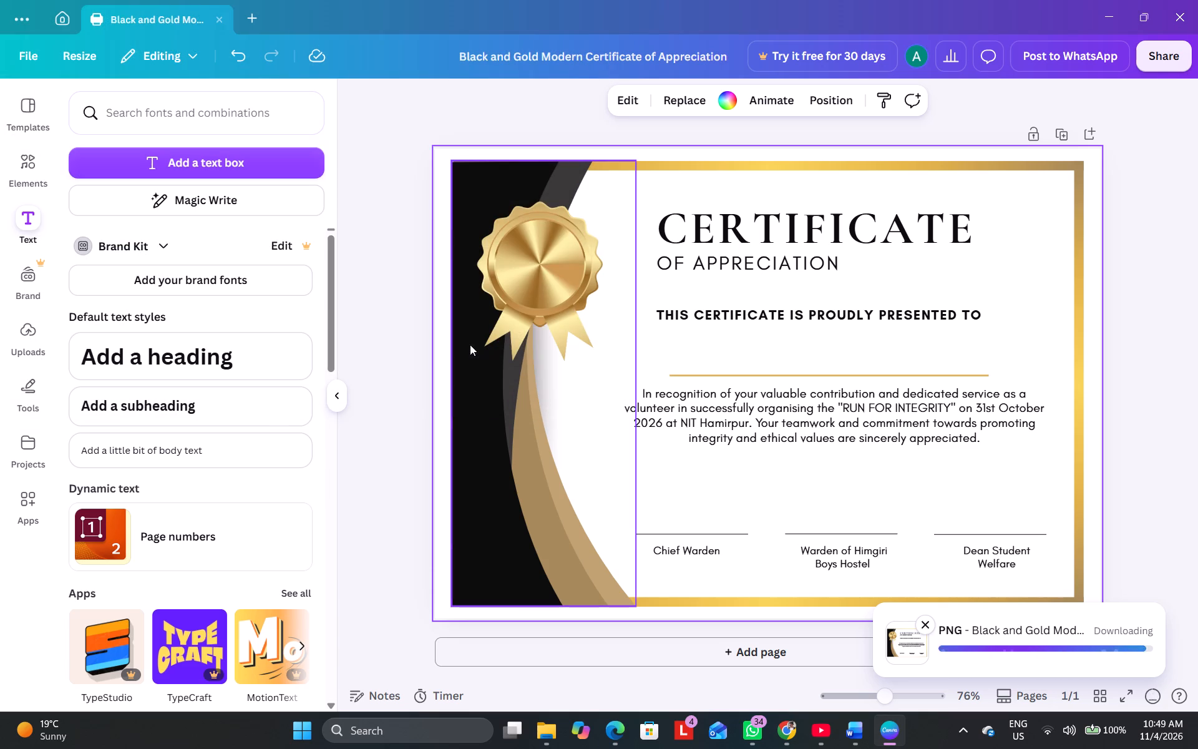